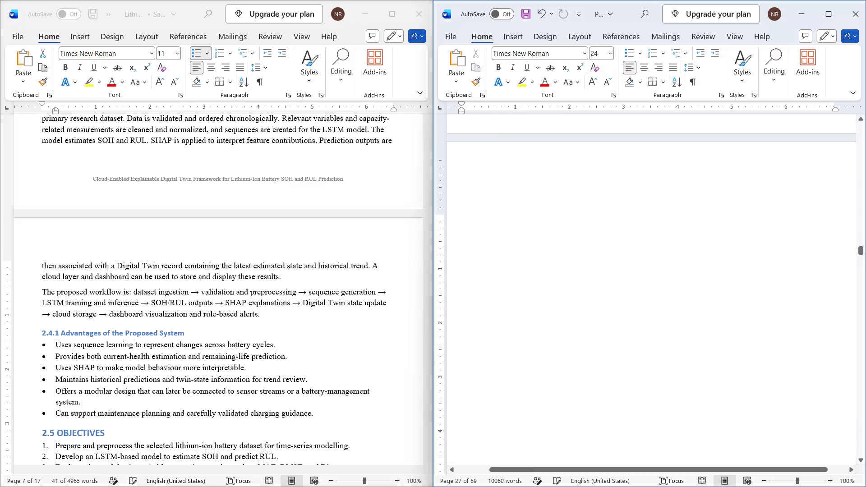
Remove empty paragraphs from the blank page between the 2.6 requirements section and the "4.SYSTEM ARCHITECTURE & DESIGN" title page.
right_click(606, 288)
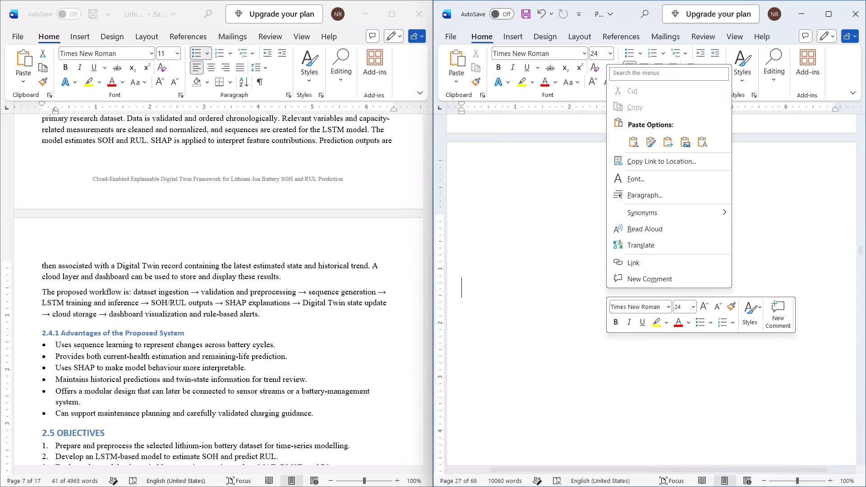
key("Delete")
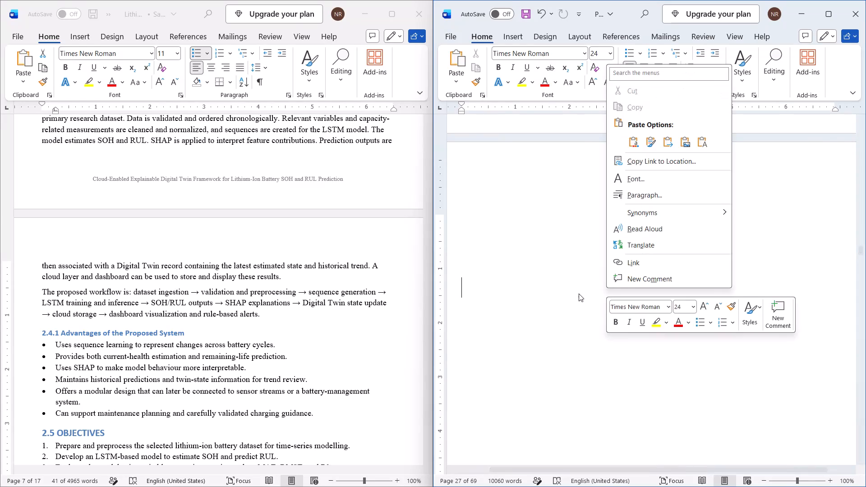
left_click(579, 294)
key("Delete")
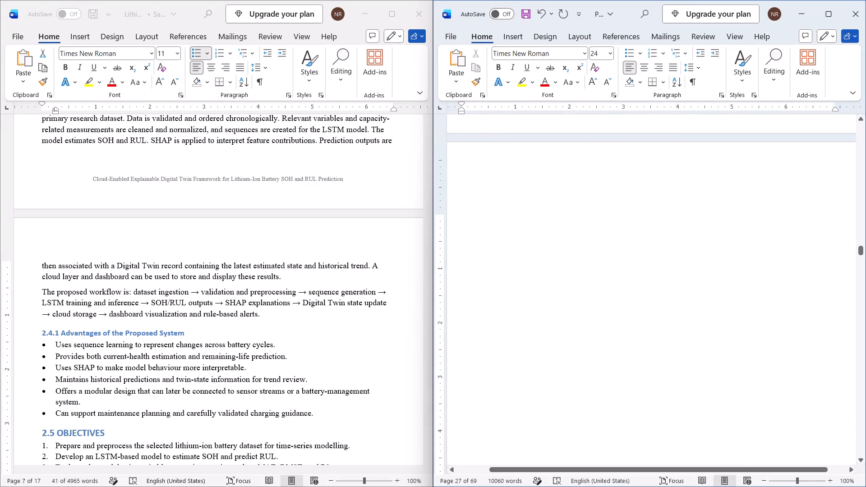
right_click(579, 294)
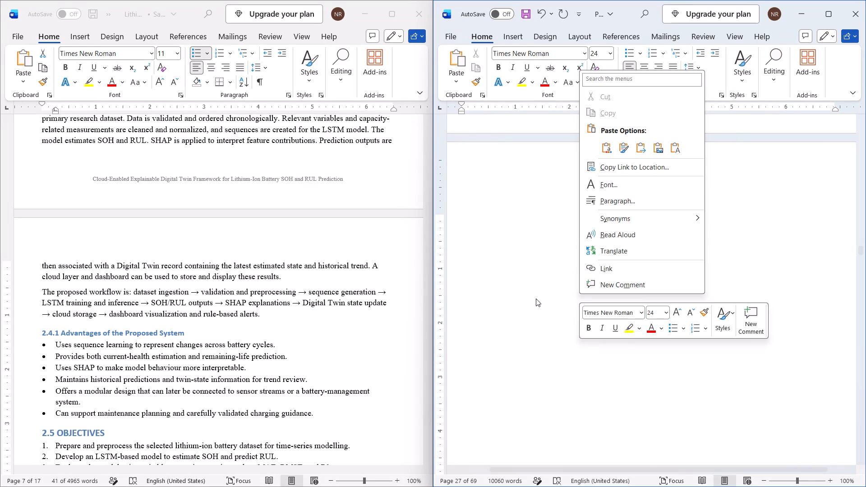
left_click(536, 299)
key("BackSpace")
key("BackSpace")
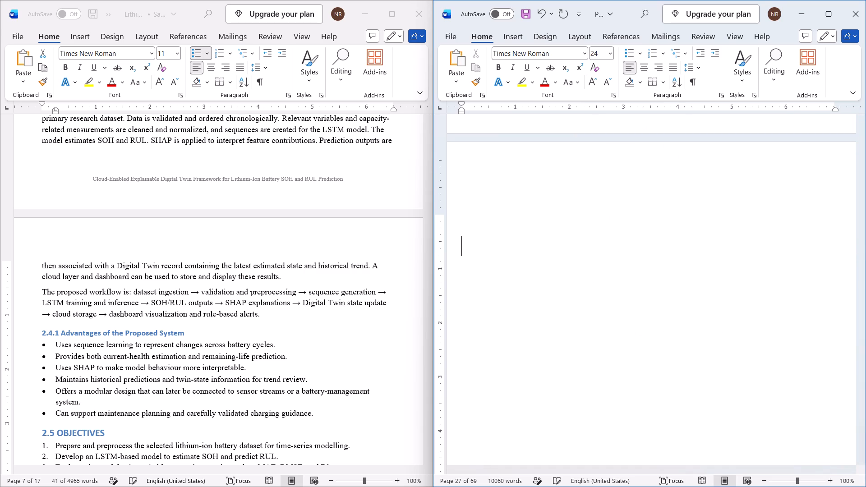
key("BackSpace")
key("BackSpace")
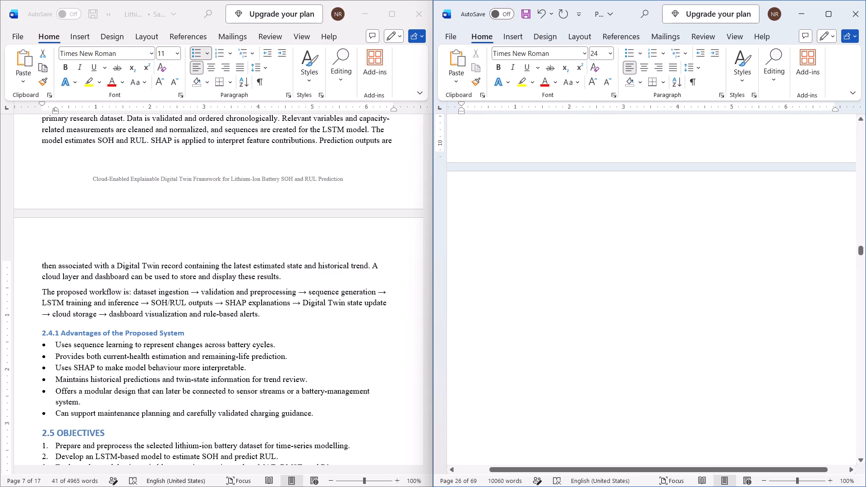
Examine the "4.SYSTEM ARCHITECTURE & DESIGN" title page and the start of the architecture section that follows it.
scroll(571, 344, "down", 7)
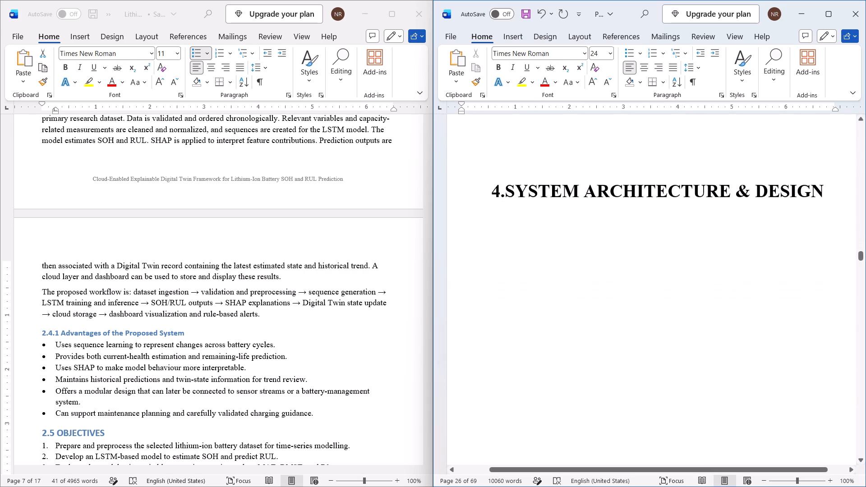
scroll(571, 344, "down", 3)
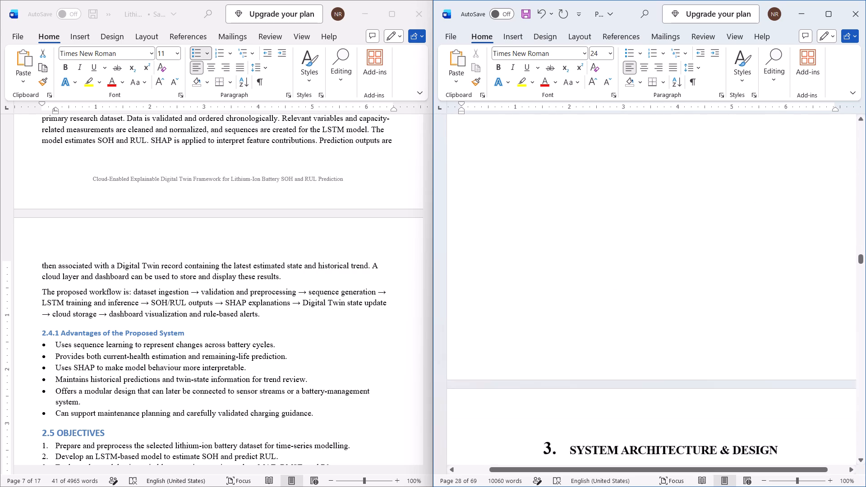
scroll(571, 344, "down", 1)
scroll(571, 344, "up", 2)
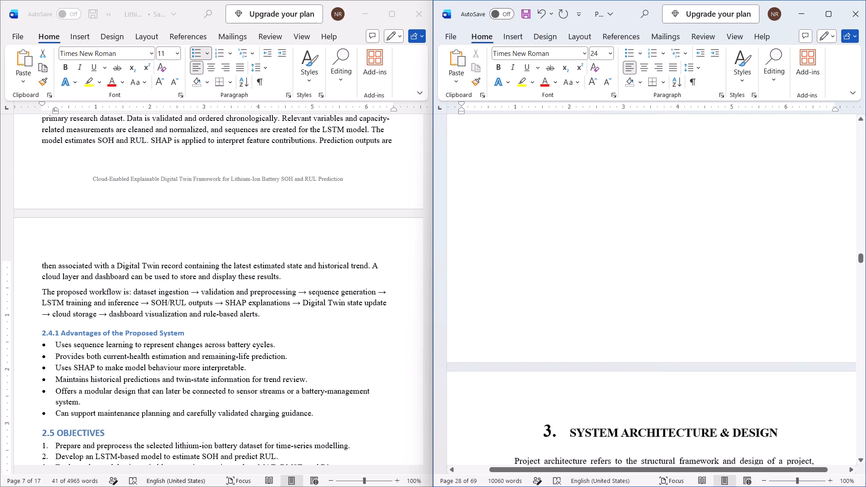
scroll(571, 344, "up", 2)
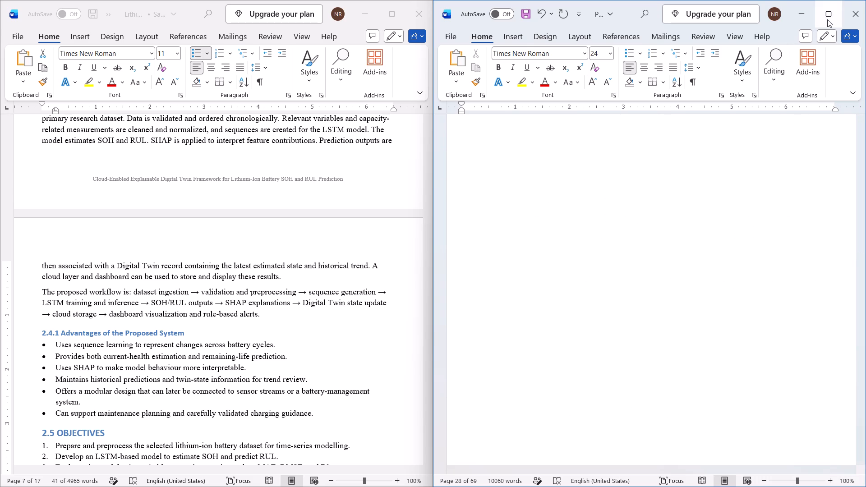
Maximize the project documentation window and examine the page layout from the chapter 4 title page back to section 2.5.
left_click(827, 19)
scroll(497, 266, "up", 3)
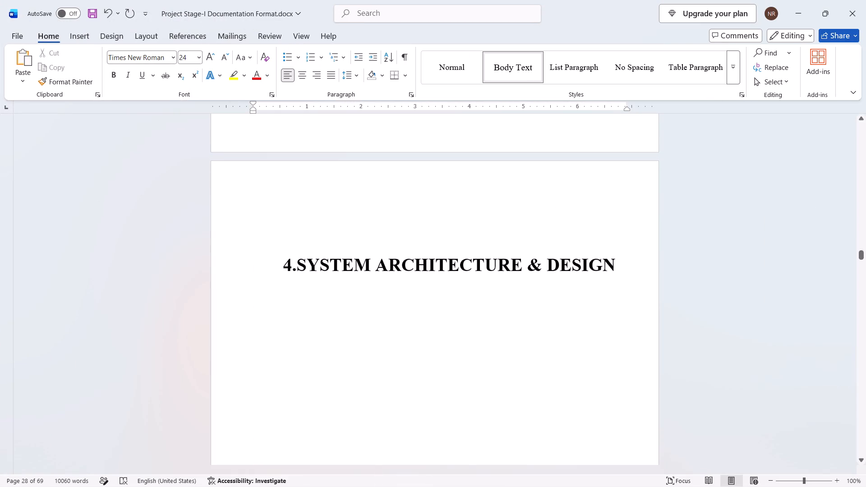
scroll(497, 266, "up", 3)
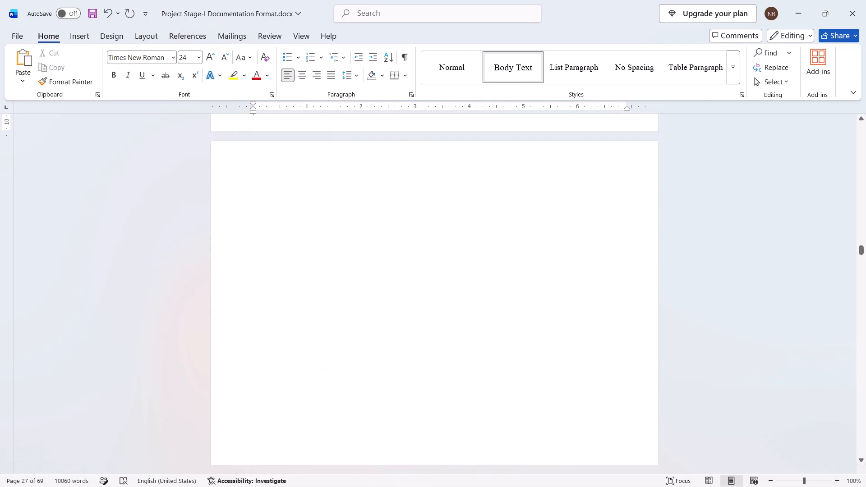
scroll(497, 266, "up", 2)
scroll(497, 266, "down", 2)
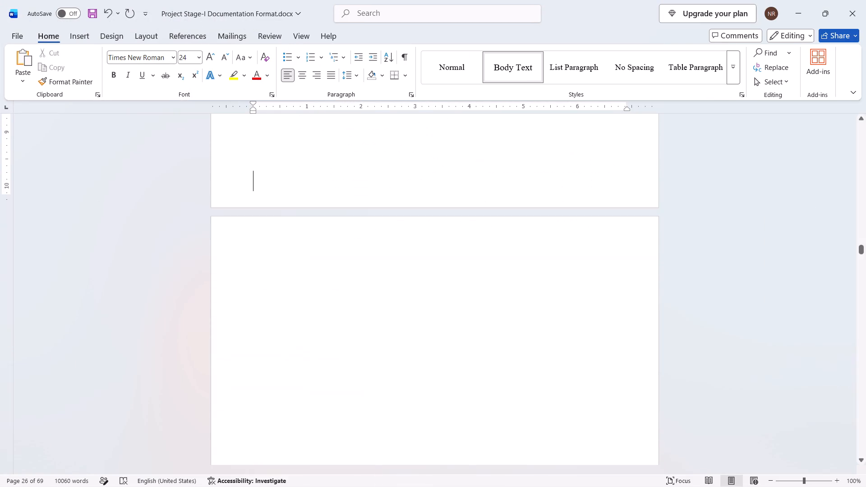
scroll(497, 266, "up", 5)
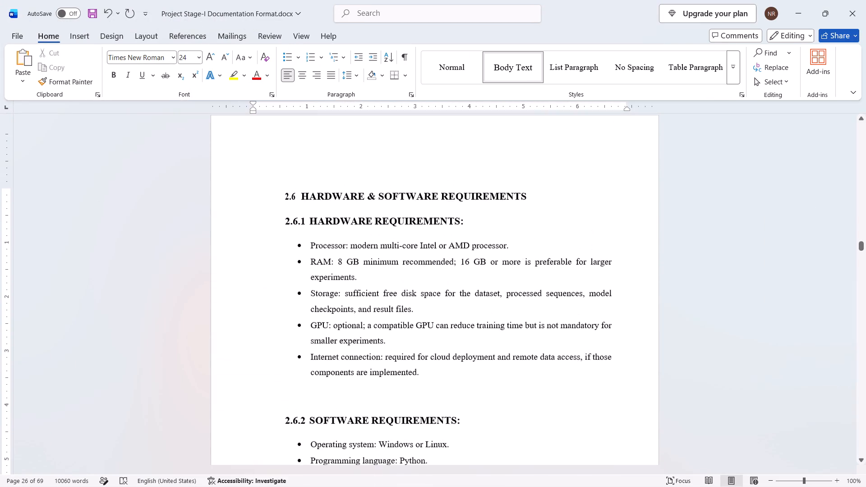
scroll(497, 266, "up", 3)
scroll(497, 266, "down", 1)
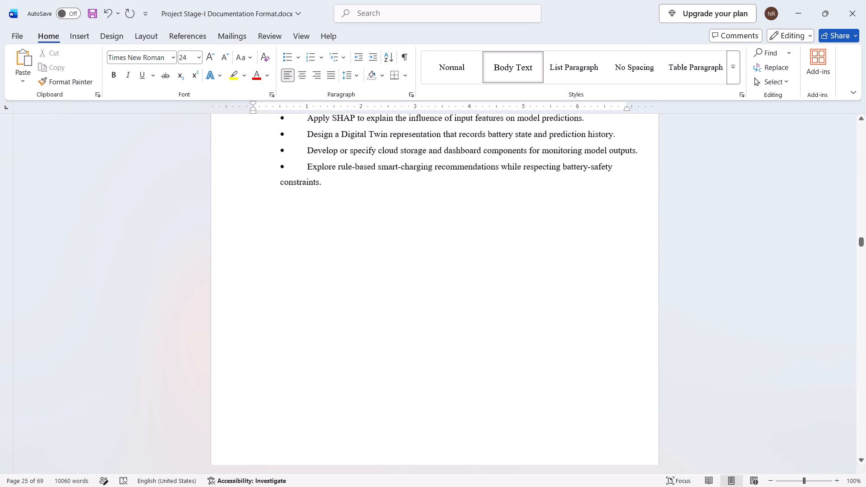
scroll(497, 266, "down", 2)
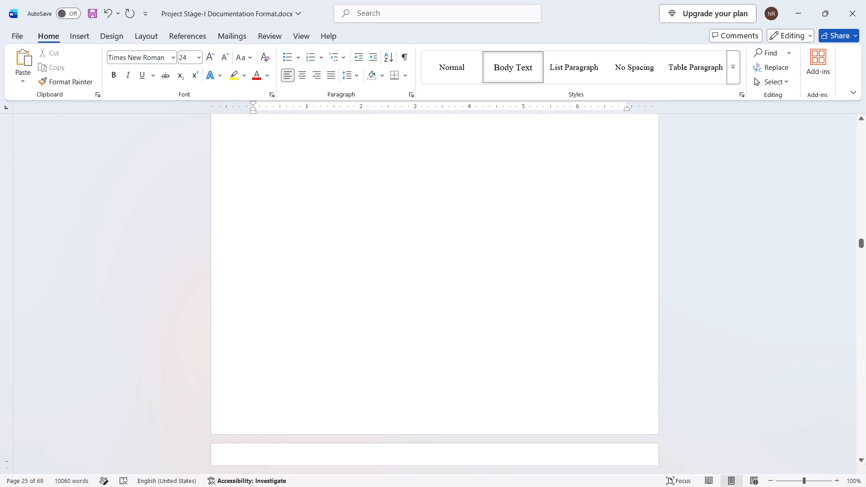
scroll(484, 280, "down", 1)
scroll(484, 280, "up", 3)
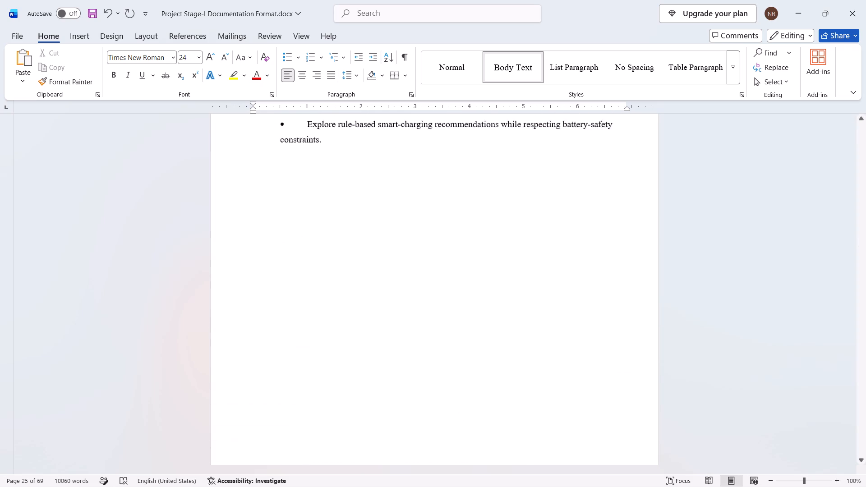
scroll(484, 282, "up", 1)
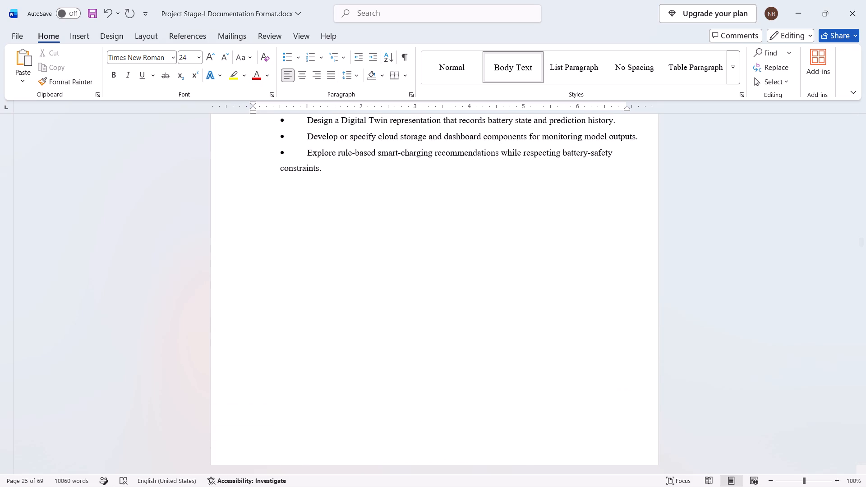
Review sections 2.4 Proposed System and 2.5 Objectives, checking the formatting of the first objective and the Smart Charging Support bullet.
scroll(484, 282, "up", 3)
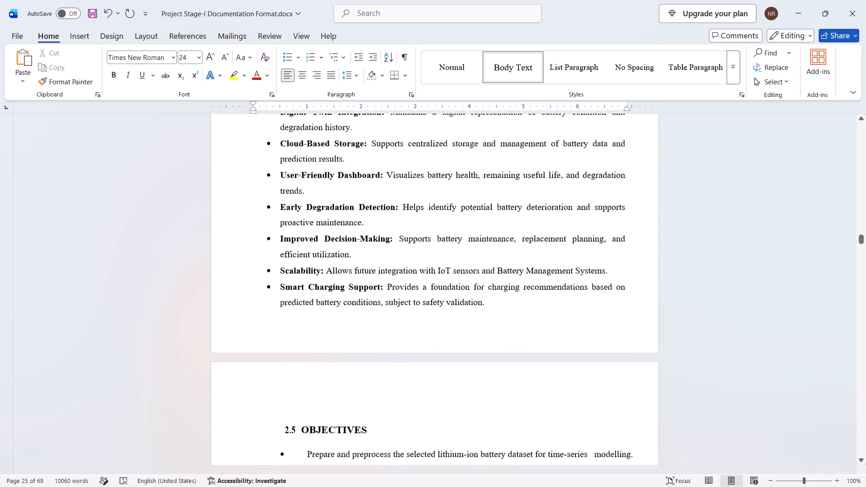
scroll(484, 282, "up", 13)
scroll(484, 282, "down", 1)
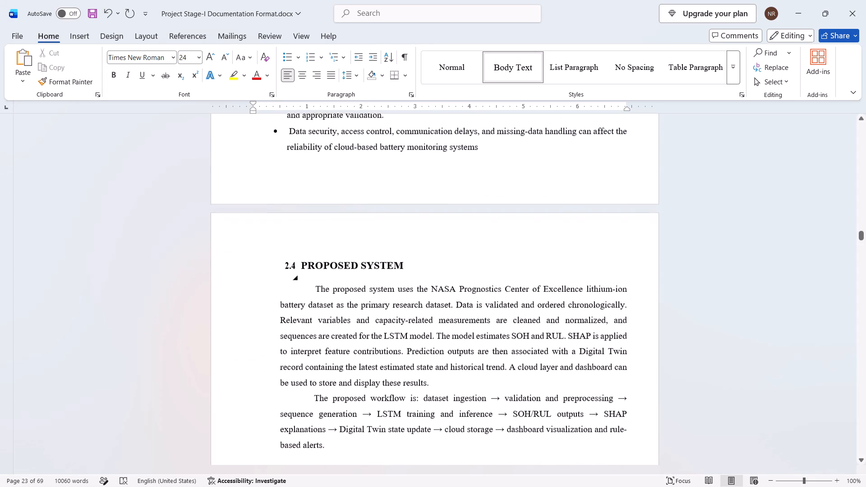
scroll(484, 282, "down", 1)
scroll(484, 282, "up", 1)
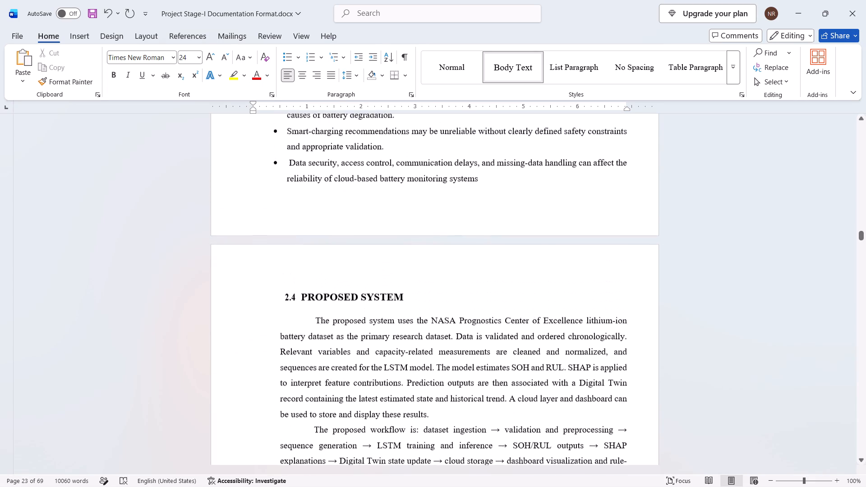
scroll(484, 282, "up", 3)
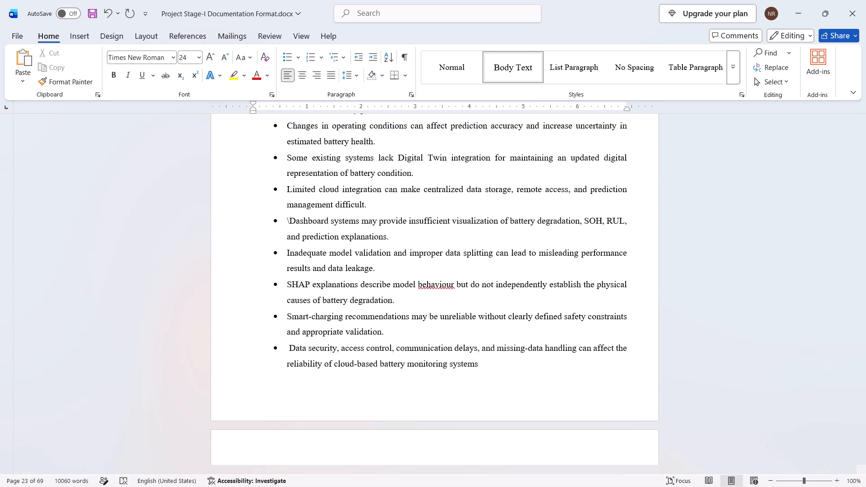
scroll(484, 282, "down", 6)
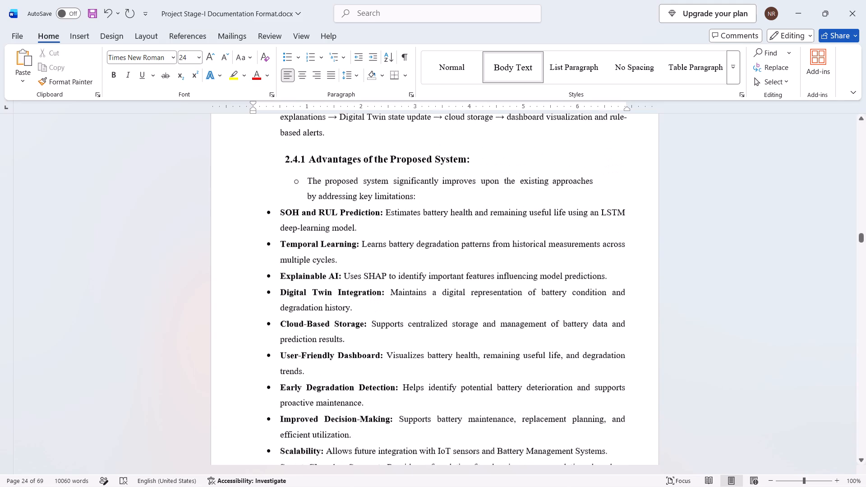
scroll(484, 282, "down", 3)
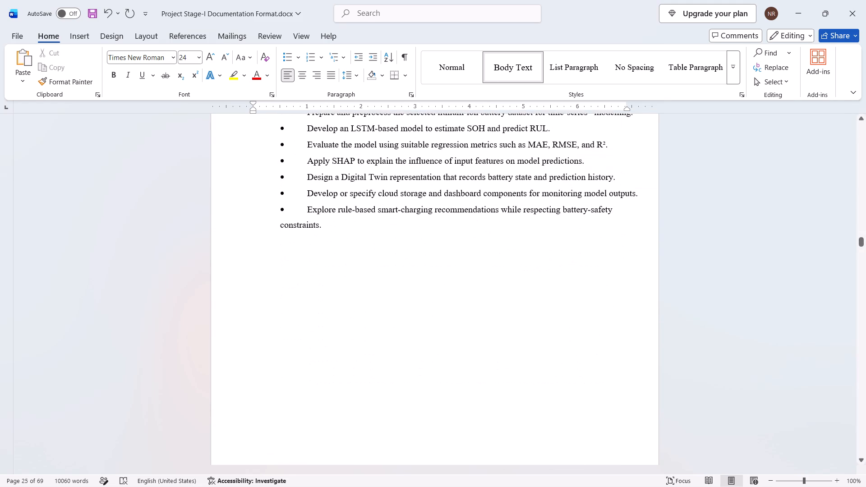
scroll(465, 235, "up", 1)
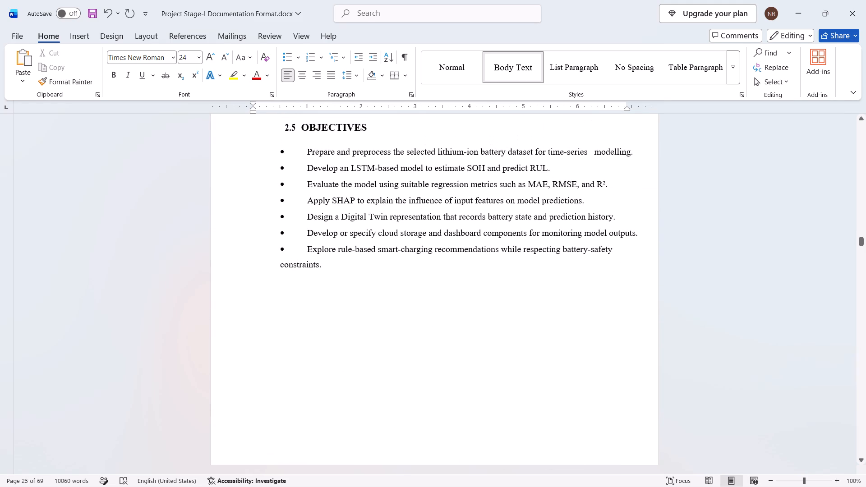
scroll(444, 230, "up", 1)
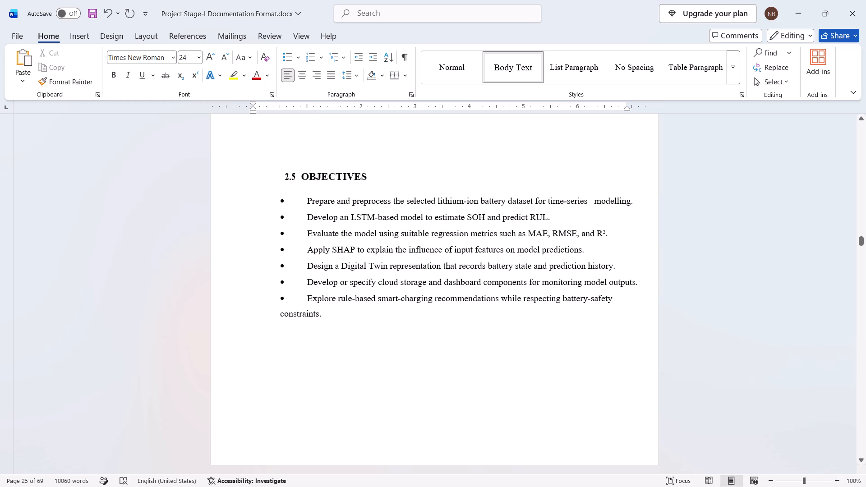
scroll(388, 152, "up", 1)
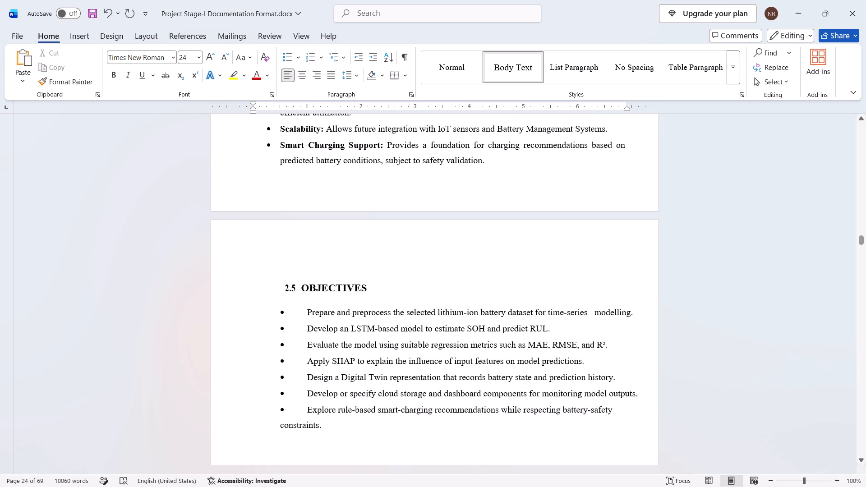
double_click(389, 314)
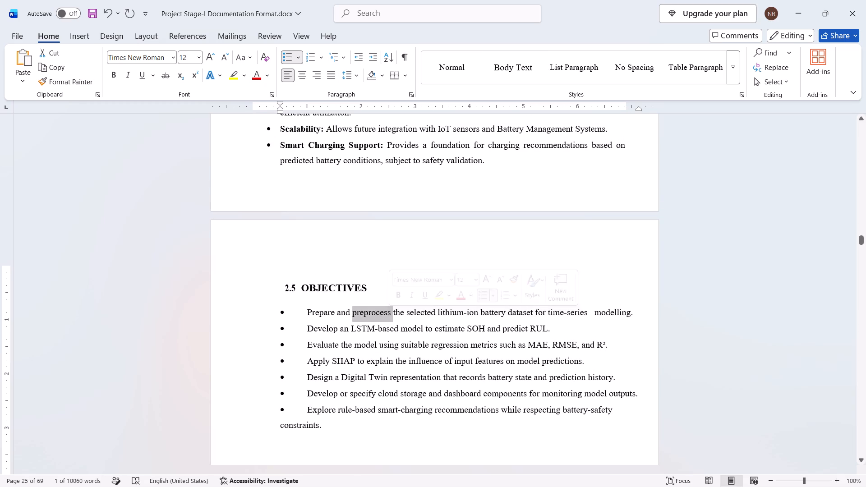
double_click(402, 146)
left_click(399, 176)
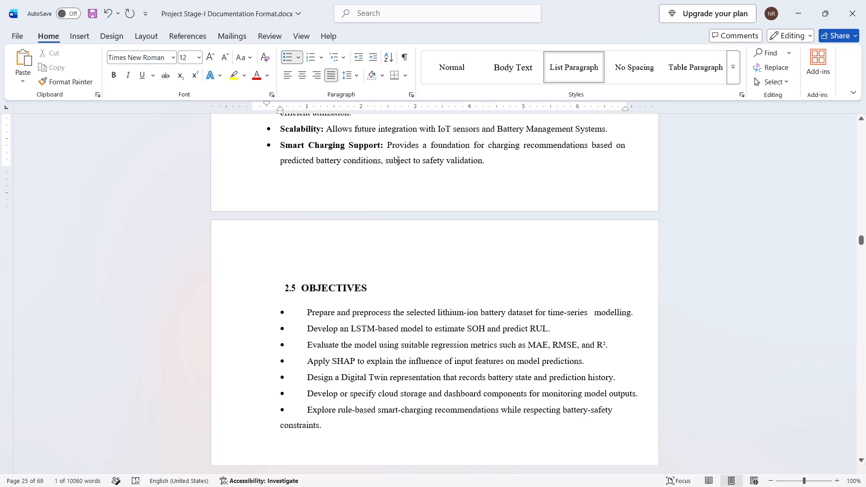
Review the text and layout of sections 2.1 Review of Related Work, 2.2 Definition of Problem Statement and 2.3 Existing System.
scroll(399, 176, "up", 6)
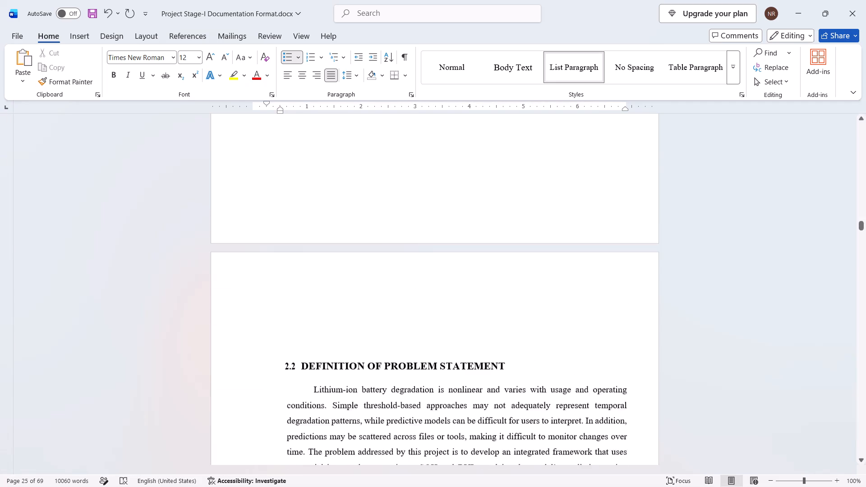
scroll(399, 176, "up", 1)
scroll(399, 176, "down", 4)
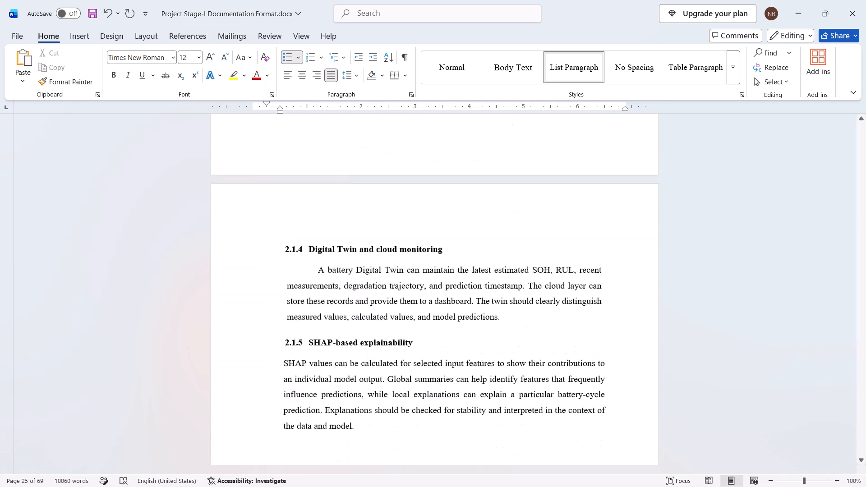
scroll(399, 176, "down", 5)
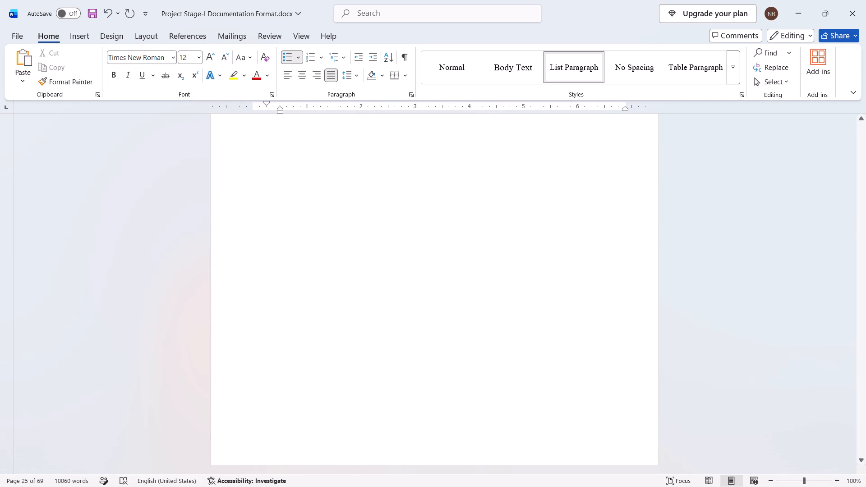
scroll(399, 176, "down", 2)
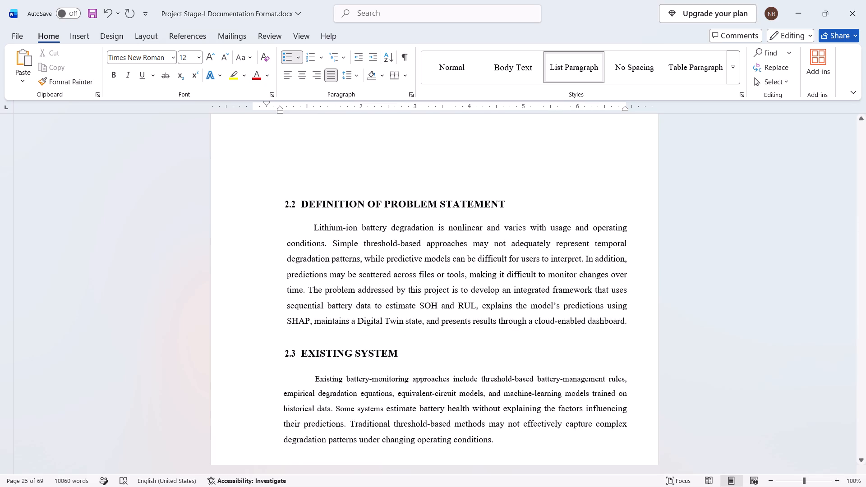
scroll(289, 213, "up", 5)
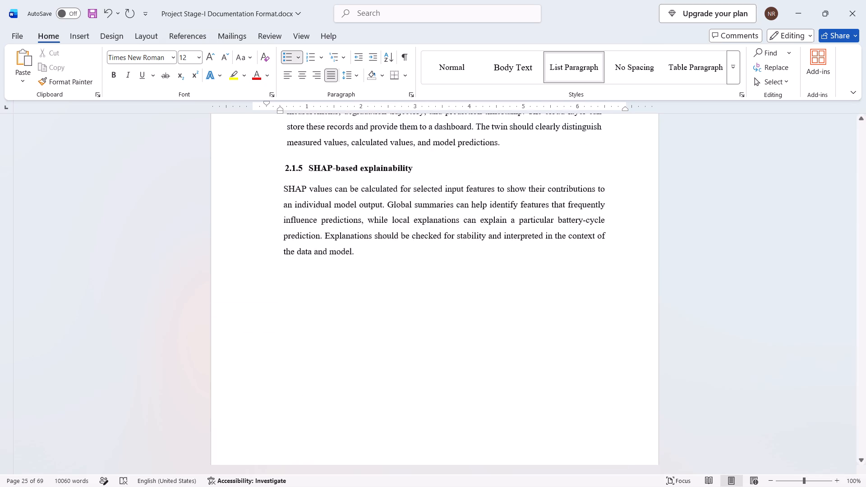
scroll(289, 213, "up", 6)
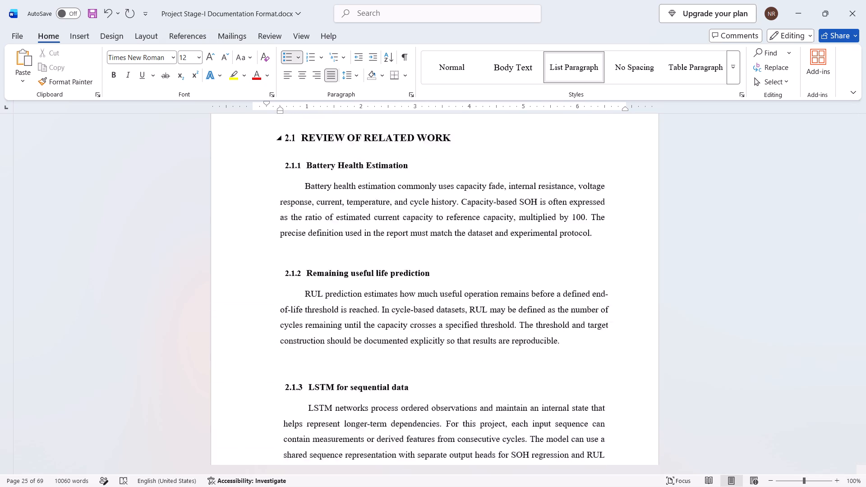
Examine the layout and spacing of subsections 2.1.1 Battery Health Estimation through 2.1.5 SHAP-based explainability.
scroll(289, 213, "up", 2)
scroll(289, 213, "down", 5)
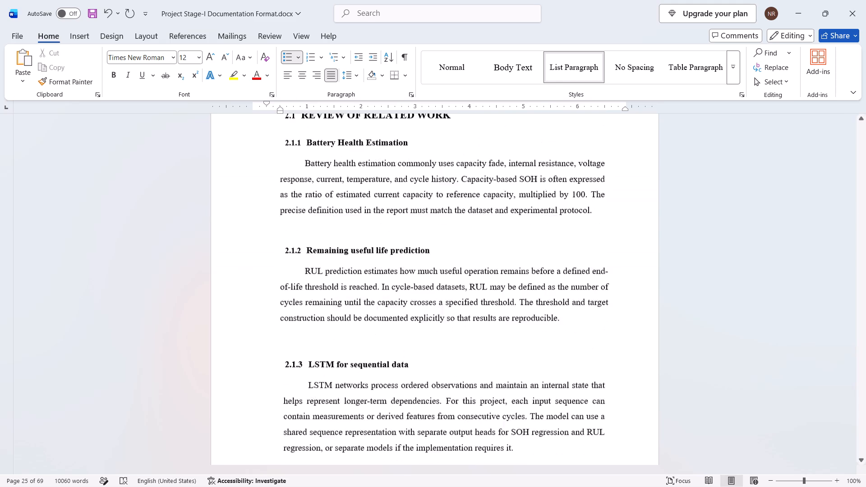
scroll(289, 213, "down", 1)
scroll(289, 213, "up", 1)
right_click(289, 213)
scroll(289, 213, "down", 3)
left_click(271, 237)
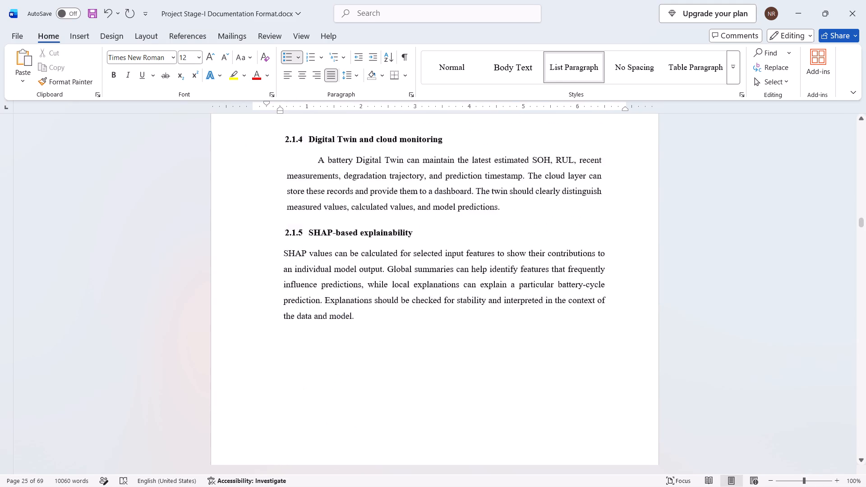
Delete the empty lines above the 2.2 Definition of Problem Statement heading to pull it back onto the preceding page.
scroll(271, 237, "down", 4)
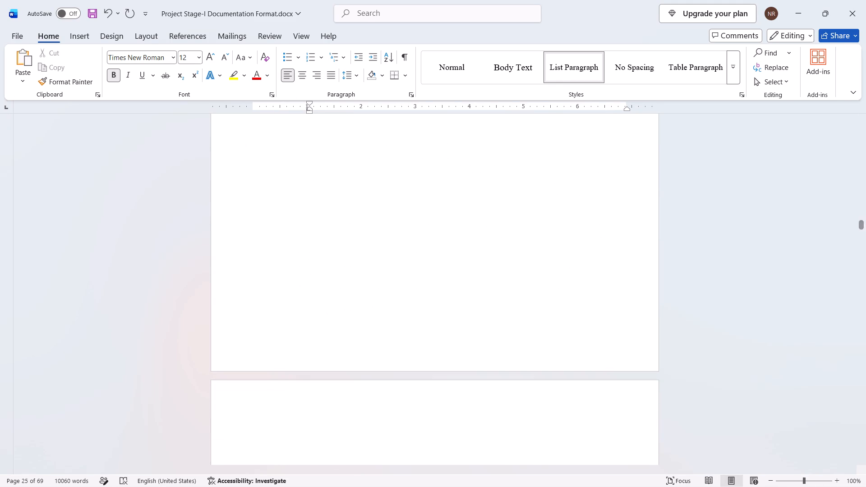
scroll(271, 237, "down", 1)
left_click(272, 366)
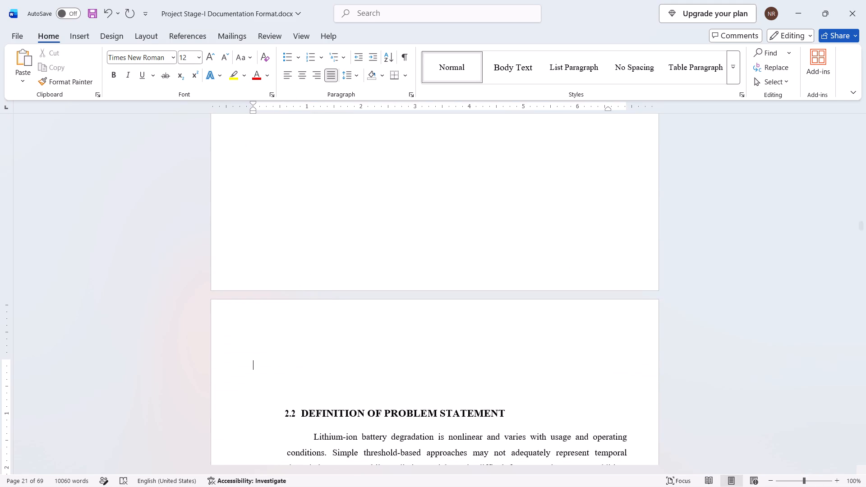
key("BackSpace")
key("BackSpace")
key("BackSpace")
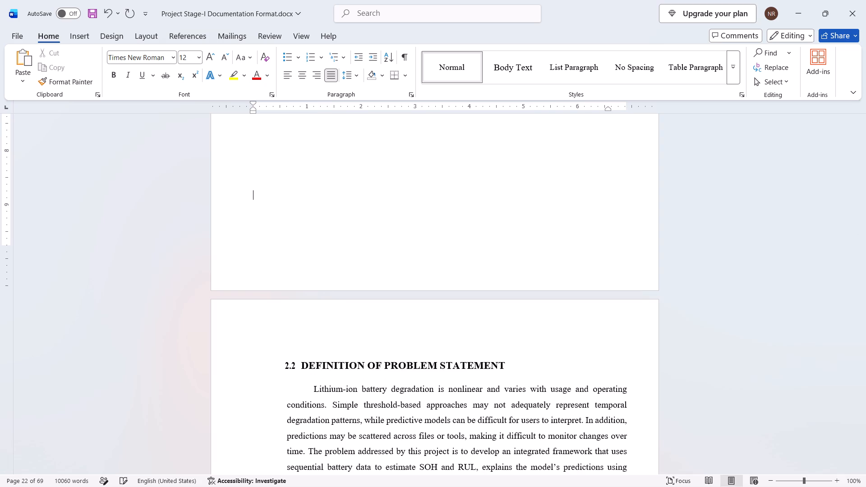
key("BackSpace")
key("BackSpace")
key("BackSpace")
key("BackSpace")
key("BackSpace")
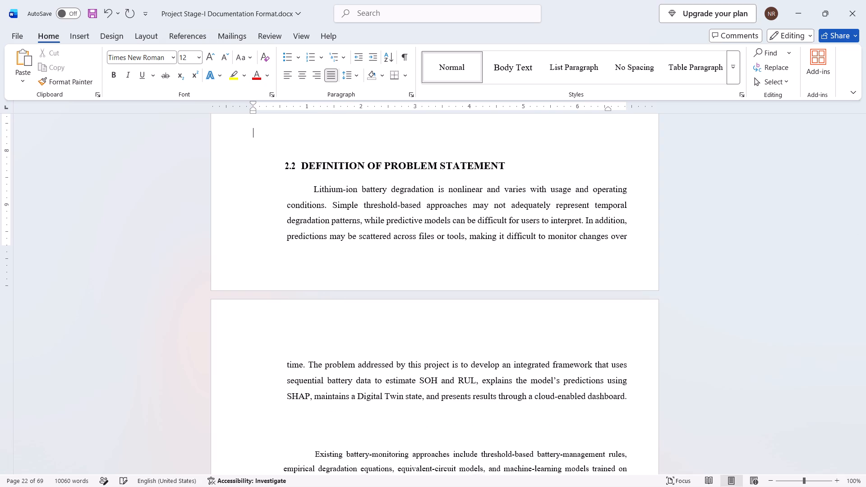
Remove the remaining blank lines so heading 2.2 directly follows the last paragraph of 2.1.5 SHAP-based explainability.
scroll(348, 446, "up", 1)
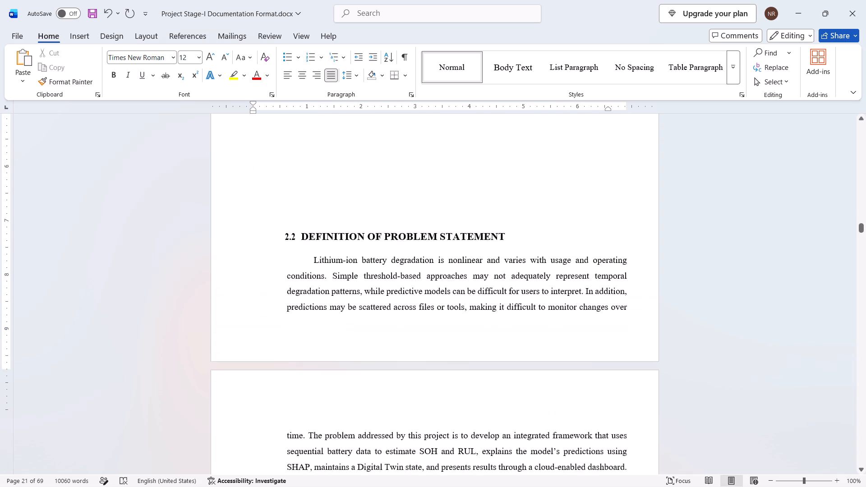
scroll(348, 446, "up", 1)
key("BackSpace")
key("BackSpace")
key("BackSpace")
key("BackSpace")
key("BackSpace")
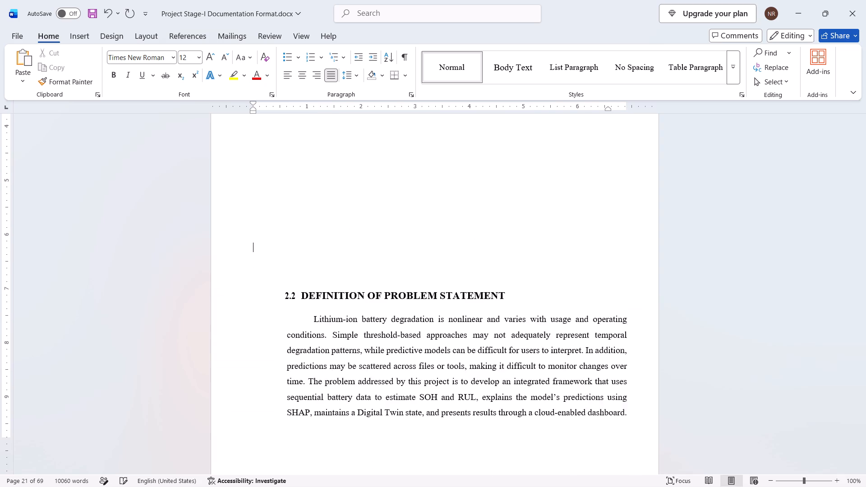
key("BackSpace")
key("BackSpace")
key("BackSpace")
key("BackSpace")
key("BackSpace")
key("BackSpace")
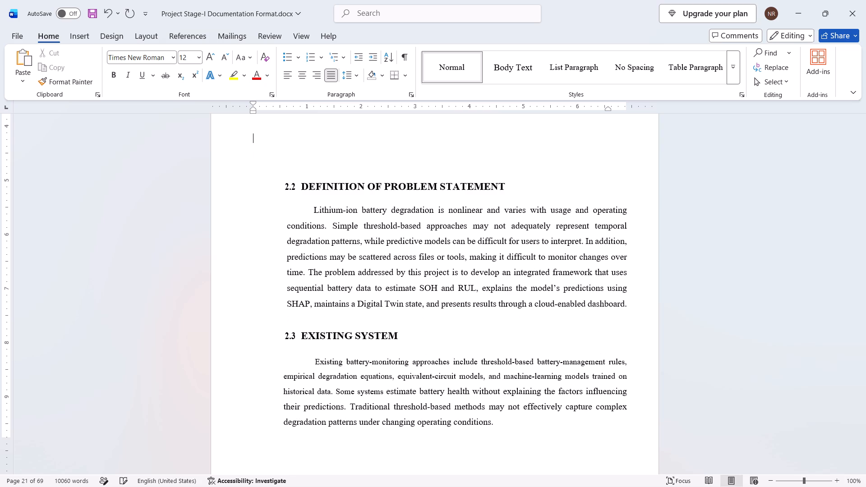
scroll(348, 446, "up", 1)
key("BackSpace")
key("BackSpace")
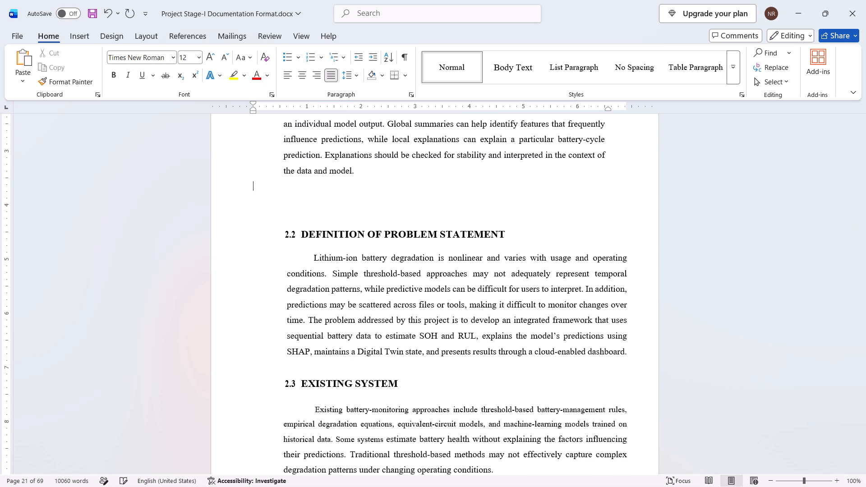
key("BackSpace")
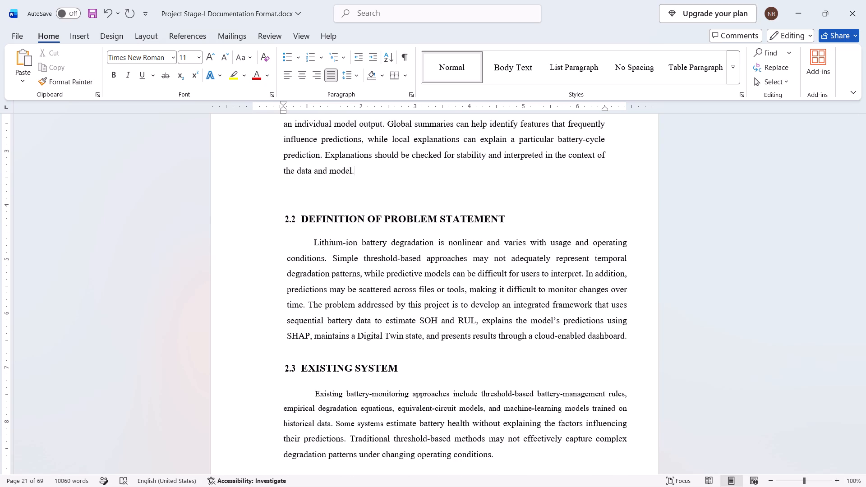
key("Down")
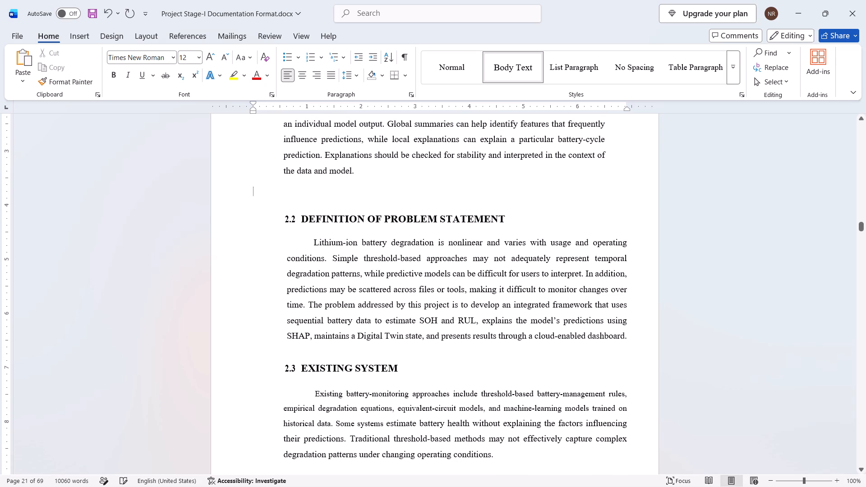
key("BackSpace")
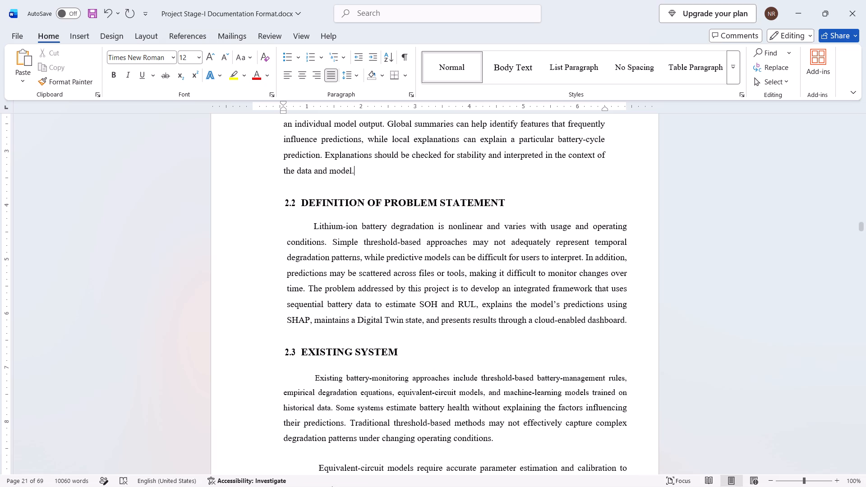
Delete the extra empty line above the 2.3.1 Limitations of Existing System heading.
scroll(298, 347, "down", 3)
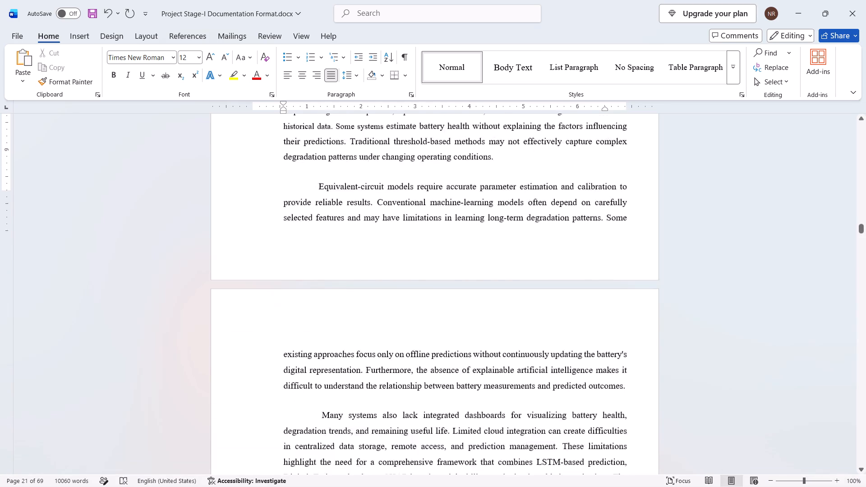
scroll(298, 347, "down", 3)
scroll(298, 347, "up", 1)
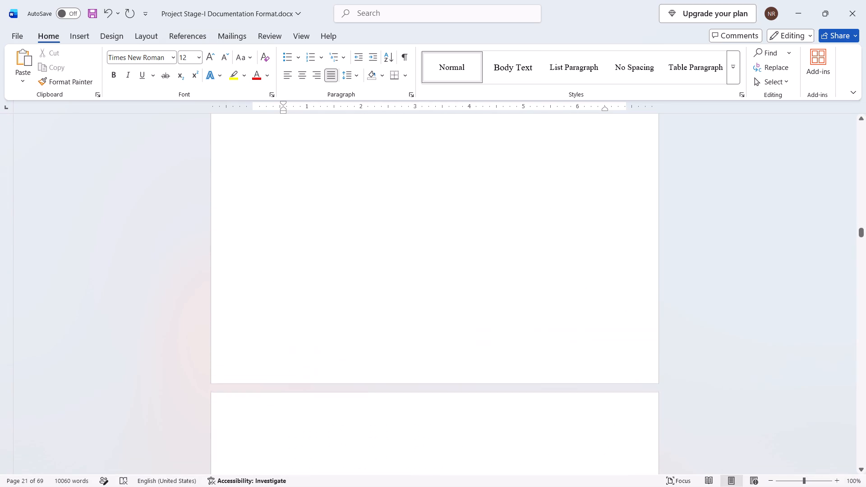
scroll(298, 347, "up", 1)
scroll(298, 347, "down", 1)
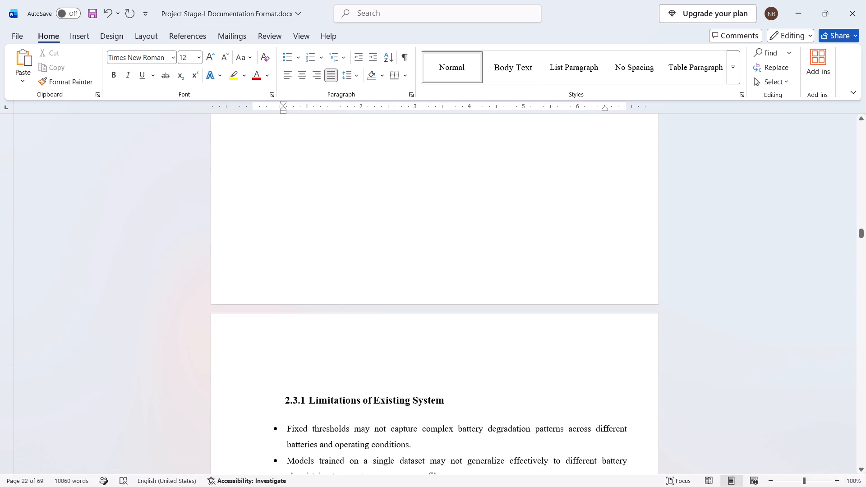
left_click(280, 383)
key("BackSpace")
key("BackSpace")
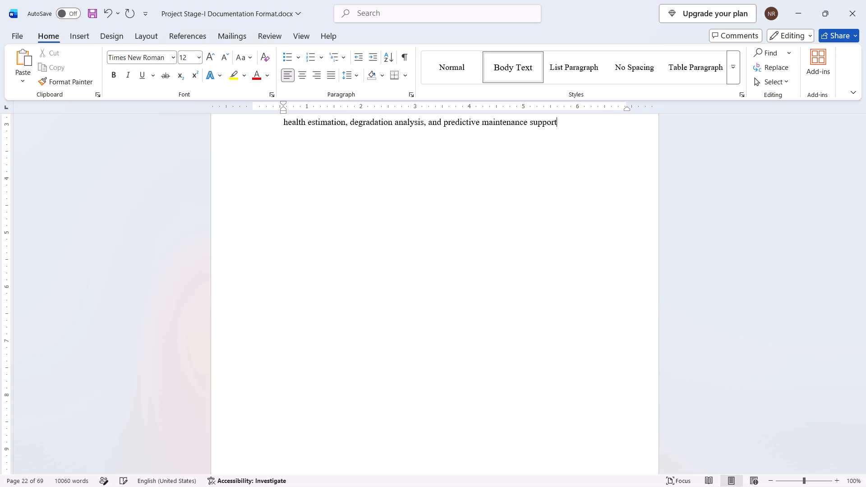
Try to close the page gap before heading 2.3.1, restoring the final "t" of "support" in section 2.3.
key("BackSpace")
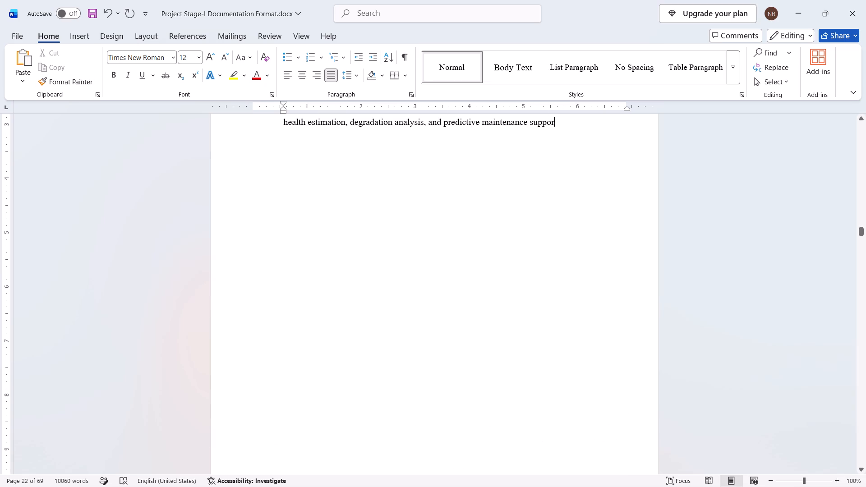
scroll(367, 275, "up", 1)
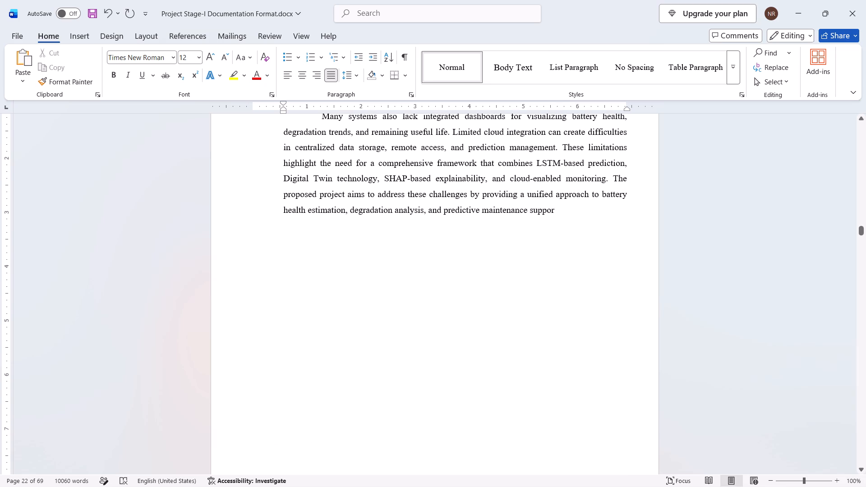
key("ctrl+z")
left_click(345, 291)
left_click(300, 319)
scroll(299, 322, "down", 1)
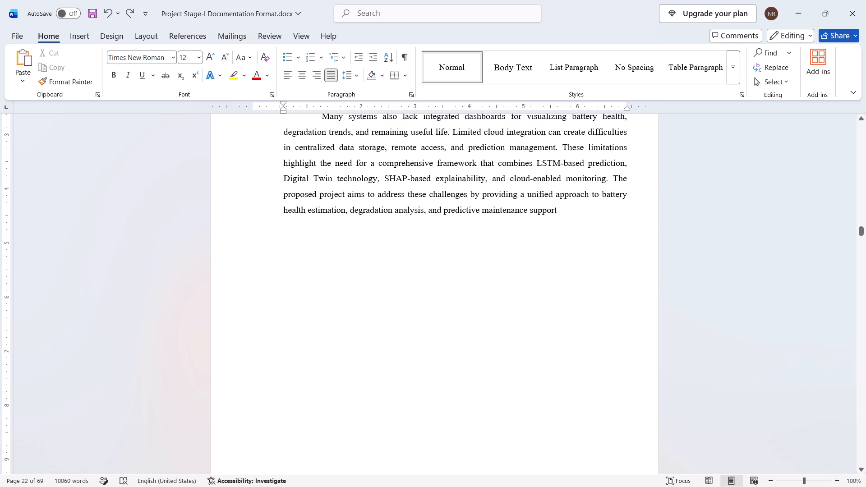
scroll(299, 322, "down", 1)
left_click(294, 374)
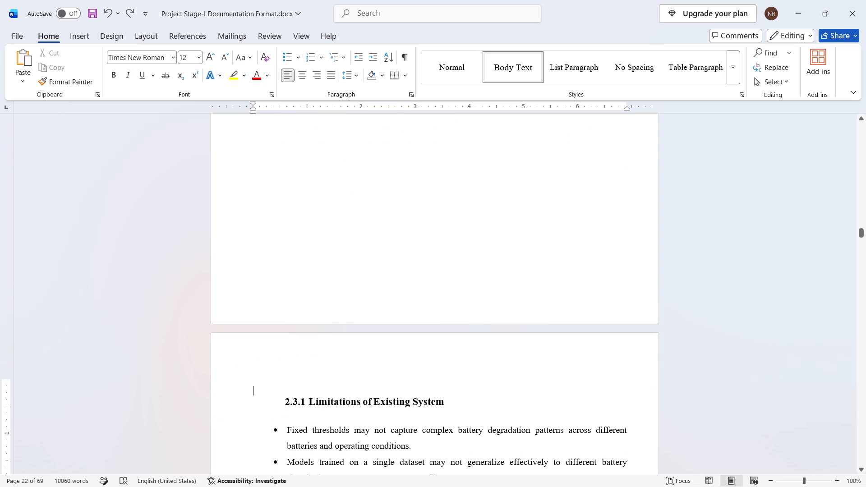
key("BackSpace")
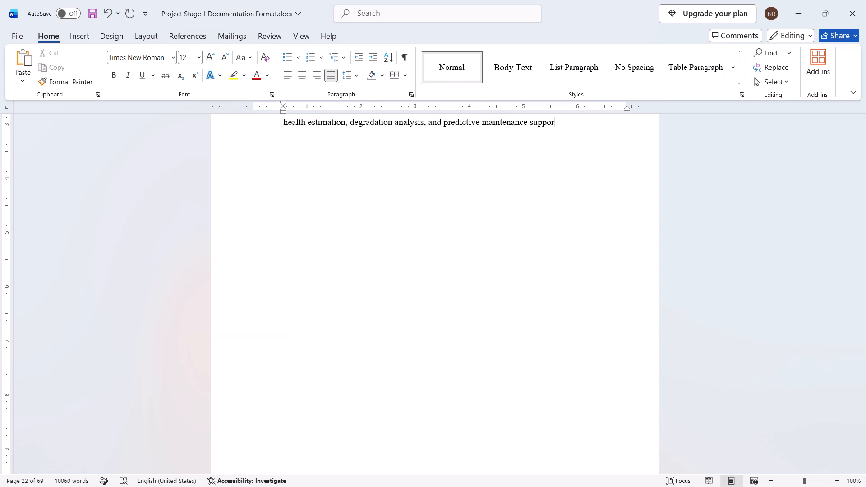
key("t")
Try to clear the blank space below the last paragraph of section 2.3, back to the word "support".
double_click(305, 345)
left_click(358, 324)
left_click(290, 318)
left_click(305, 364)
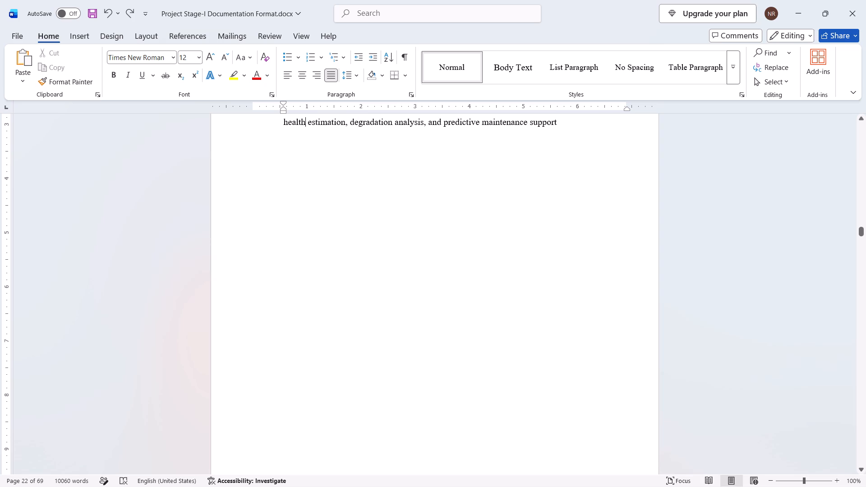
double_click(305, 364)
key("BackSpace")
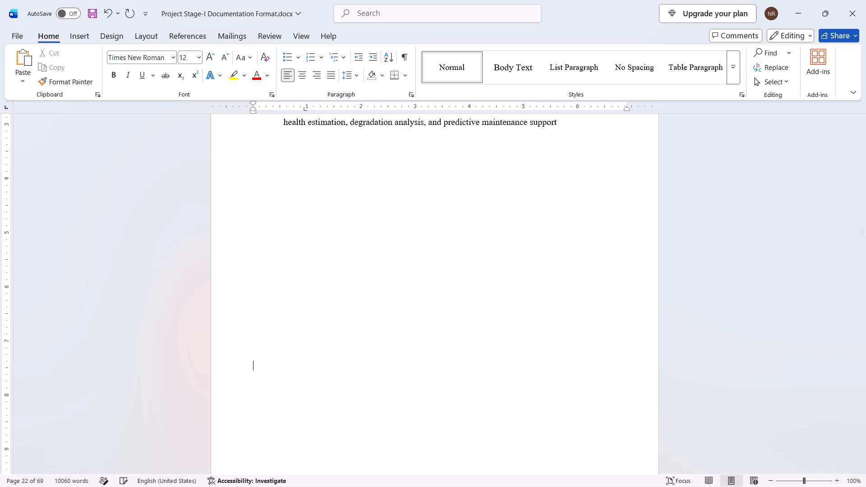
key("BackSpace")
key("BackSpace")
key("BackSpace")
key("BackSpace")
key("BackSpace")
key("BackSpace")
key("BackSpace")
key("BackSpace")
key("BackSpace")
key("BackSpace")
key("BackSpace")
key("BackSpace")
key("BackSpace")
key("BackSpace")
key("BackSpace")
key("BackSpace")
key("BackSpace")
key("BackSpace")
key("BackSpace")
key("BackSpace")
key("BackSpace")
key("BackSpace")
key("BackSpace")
Add a period after "predictive maintenance support" at the end of section 2.3.
key("period")
Try again to remove the gap above the 2.3.1 Limitations of Existing System heading.
scroll(324, 410, "down", 3)
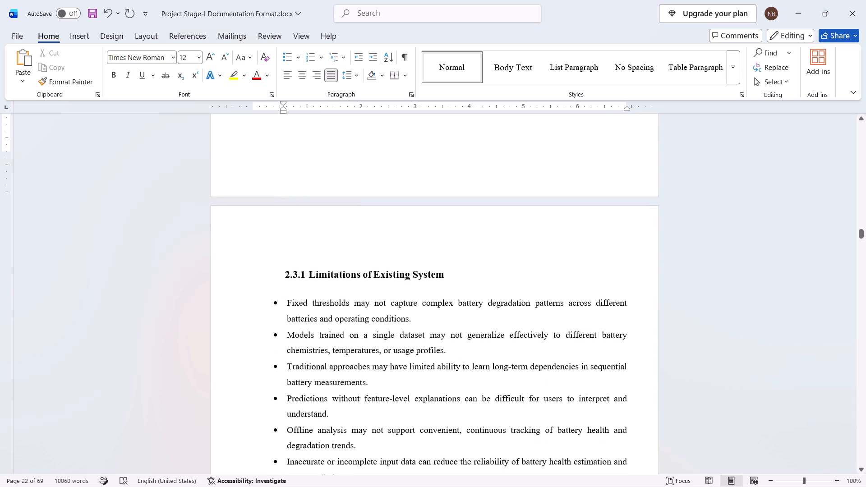
left_click(287, 267)
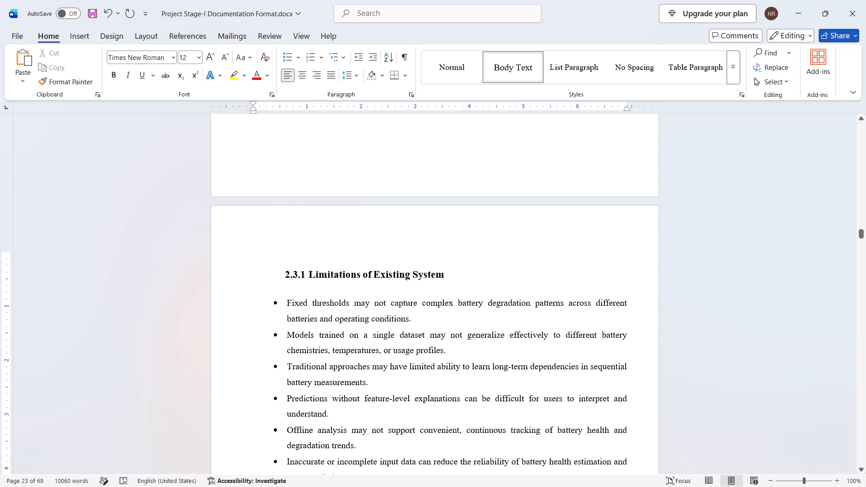
key("BackSpace")
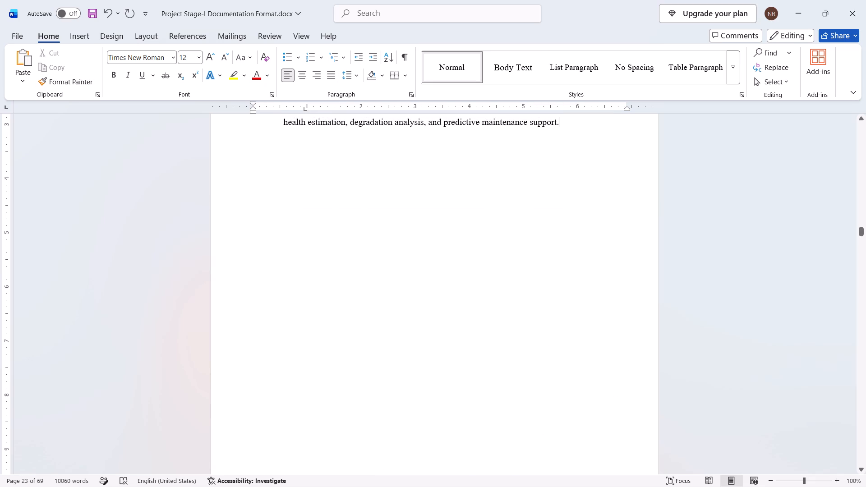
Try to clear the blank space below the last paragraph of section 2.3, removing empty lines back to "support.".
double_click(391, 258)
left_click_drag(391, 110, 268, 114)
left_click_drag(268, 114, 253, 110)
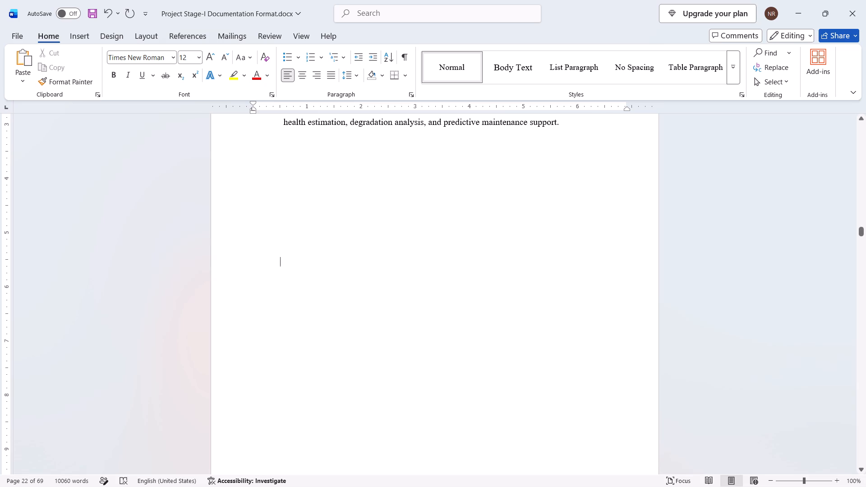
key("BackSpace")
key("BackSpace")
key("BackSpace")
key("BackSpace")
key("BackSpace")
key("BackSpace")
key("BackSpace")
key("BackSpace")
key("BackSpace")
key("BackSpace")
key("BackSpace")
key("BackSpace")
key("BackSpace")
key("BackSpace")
Insert an unbulleted blank line after the last 2.3.1 bullet, moving heading 2.4 PROPOSED SYSTEM onto the page with its text.
scroll(326, 262, "down", 4)
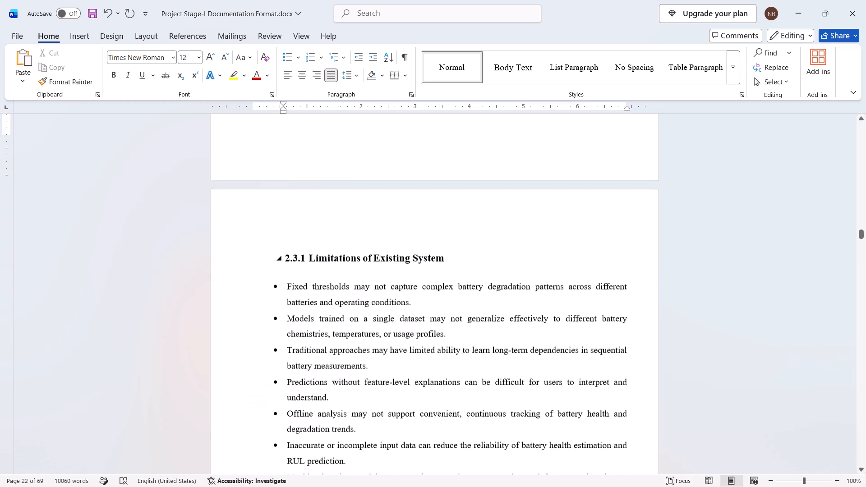
scroll(326, 262, "down", 5)
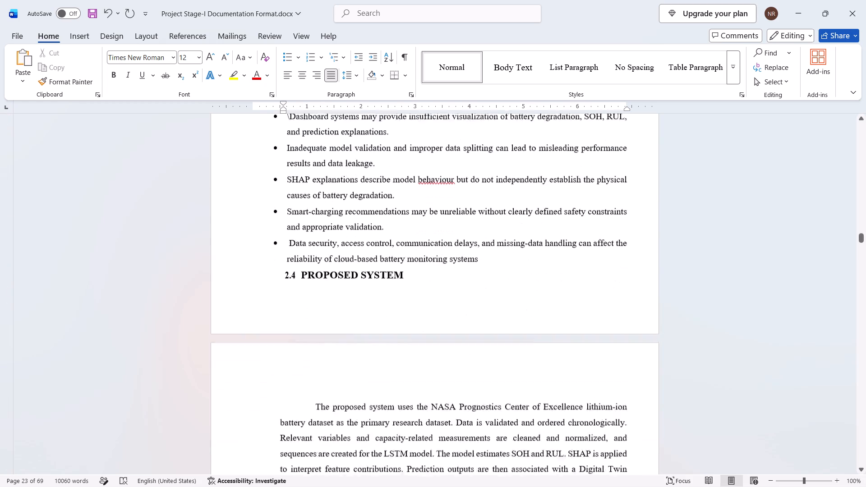
scroll(326, 262, "down", 1)
scroll(345, 244, "up", 1)
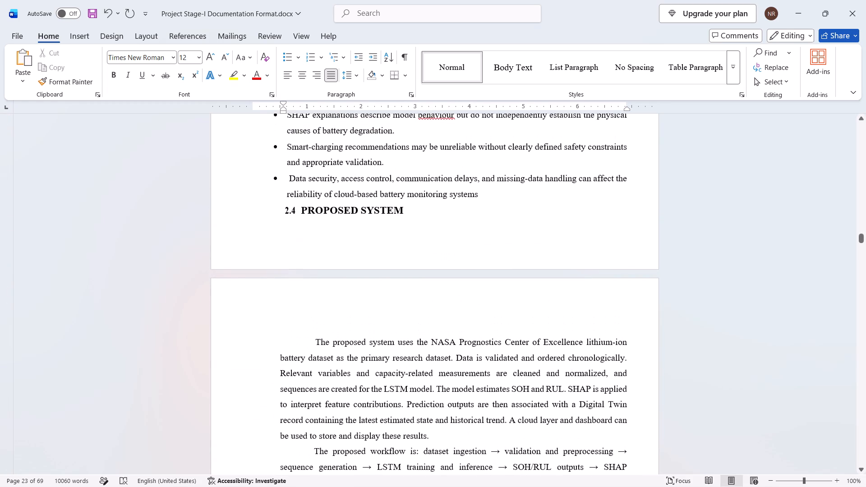
left_click(483, 198)
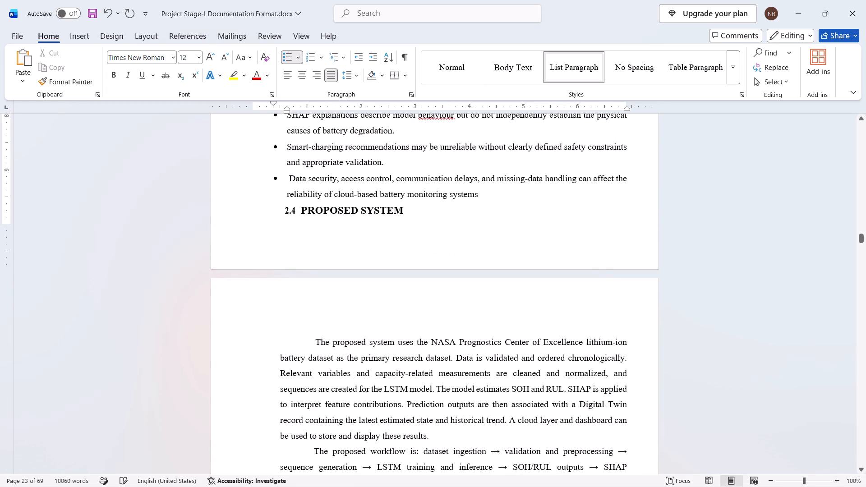
key("Return")
key("BackSpace")
key("BackSpace")
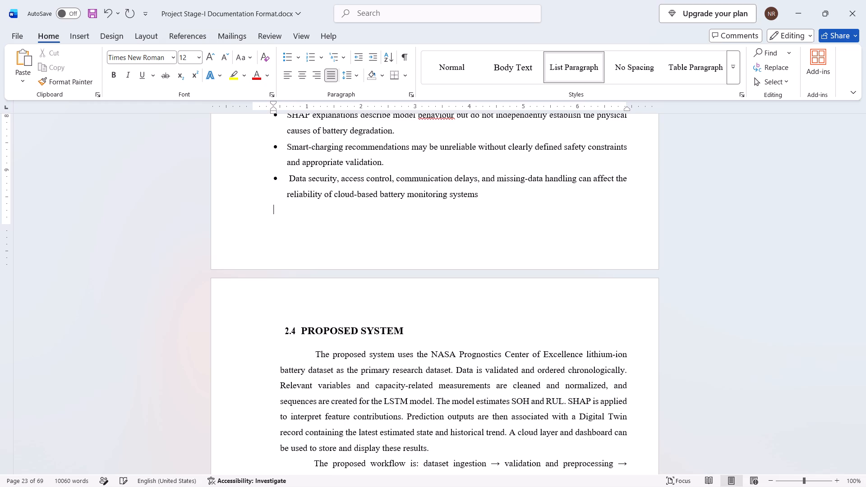
key("BackSpace")
key("BackSpace")
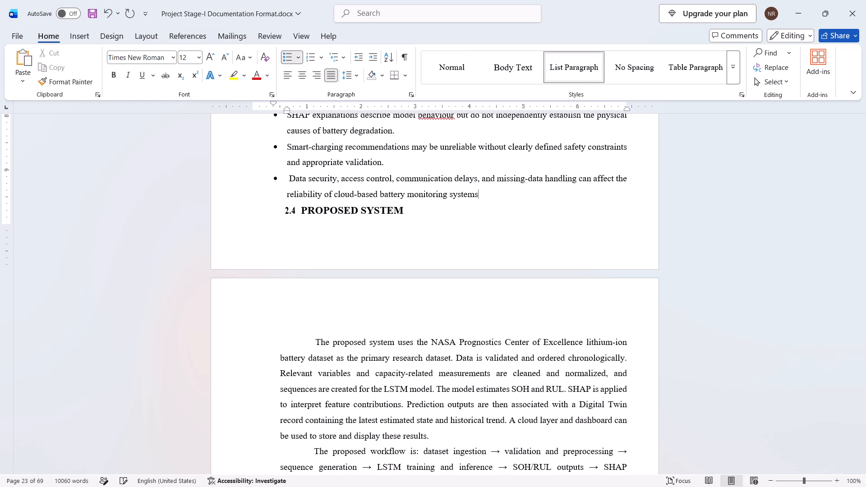
key("Return")
key("BackSpace")
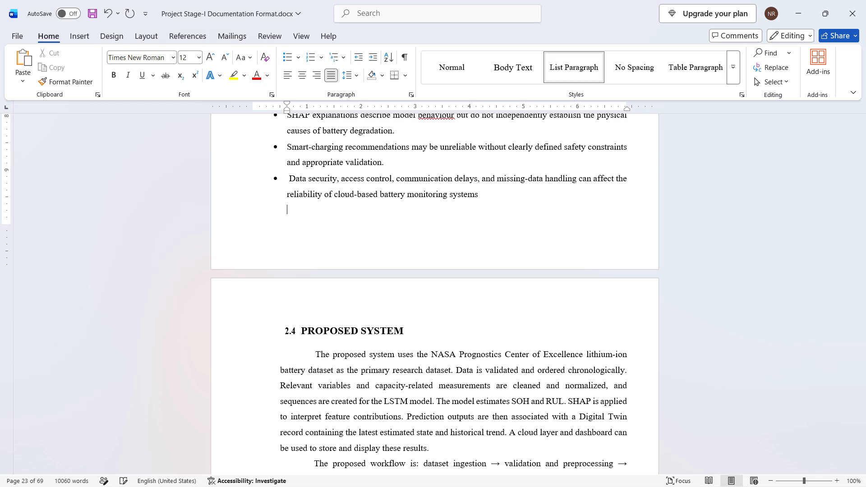
Add a period after "cloud-based battery monitoring systems" at the end of the last 2.3.1 bullet.
left_click(548, 190)
key("period")
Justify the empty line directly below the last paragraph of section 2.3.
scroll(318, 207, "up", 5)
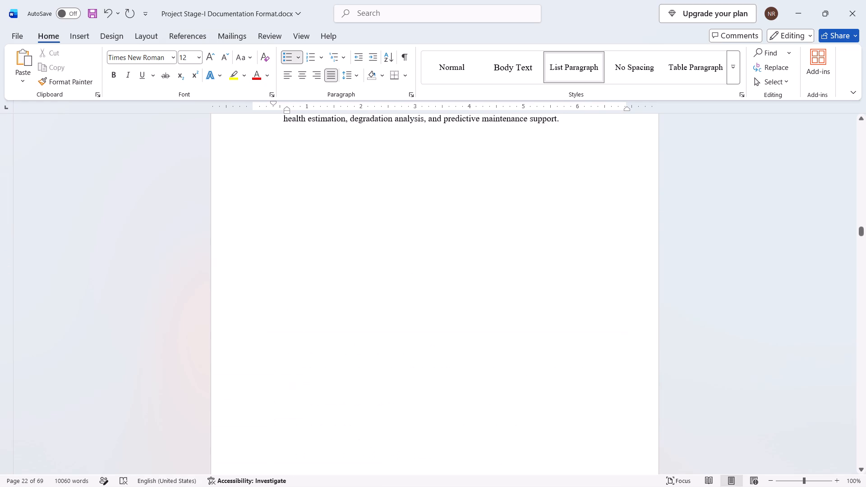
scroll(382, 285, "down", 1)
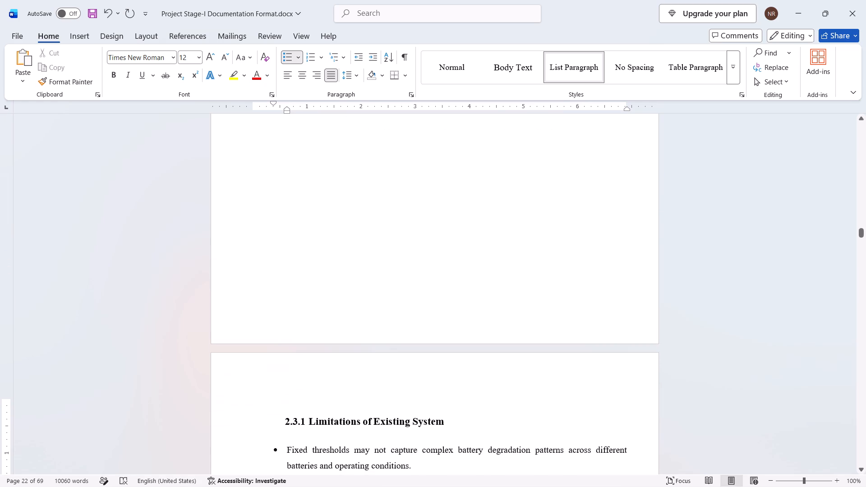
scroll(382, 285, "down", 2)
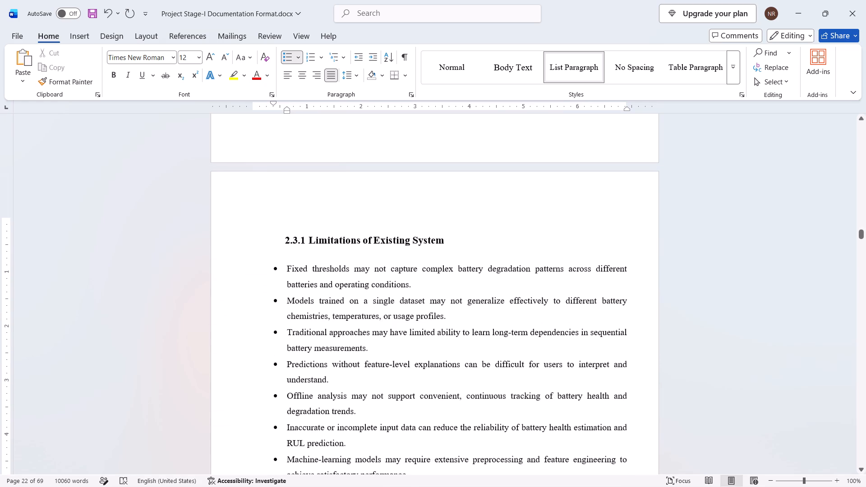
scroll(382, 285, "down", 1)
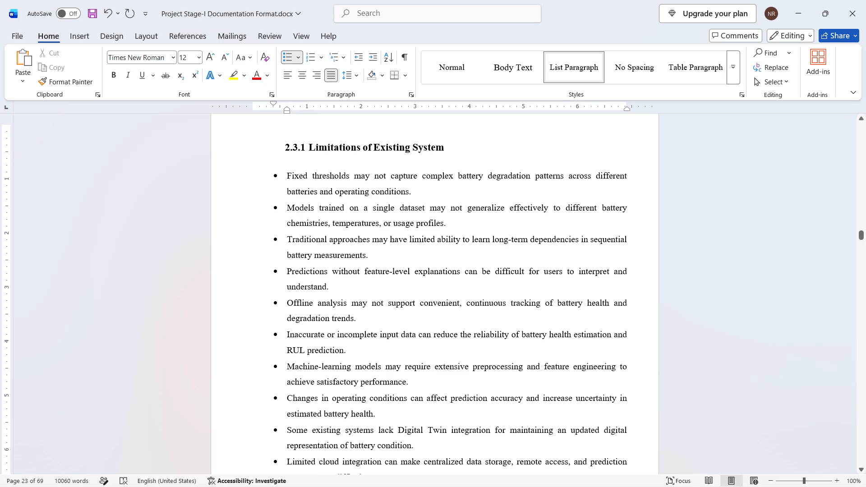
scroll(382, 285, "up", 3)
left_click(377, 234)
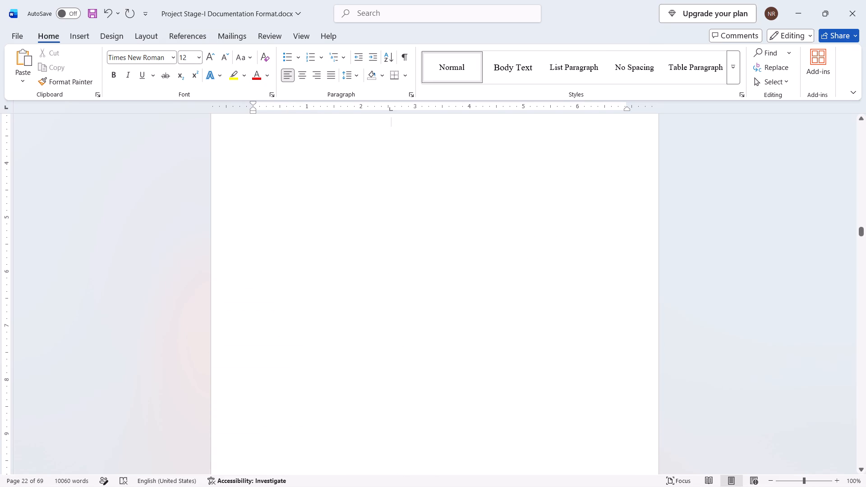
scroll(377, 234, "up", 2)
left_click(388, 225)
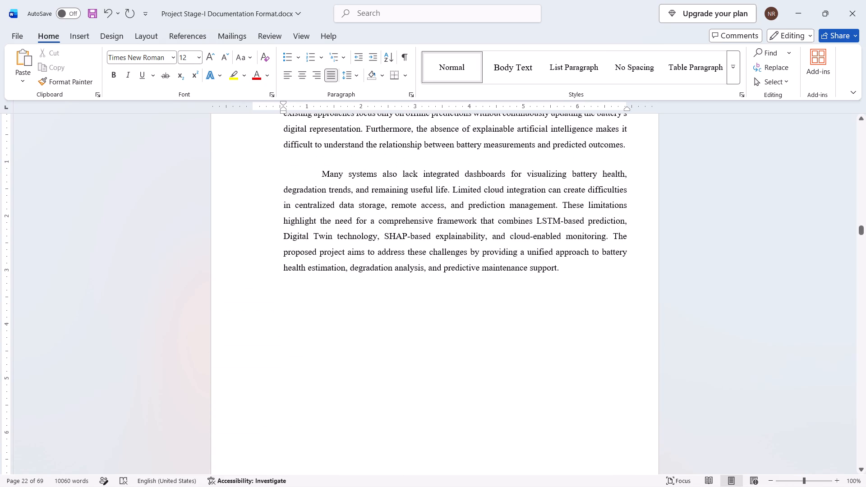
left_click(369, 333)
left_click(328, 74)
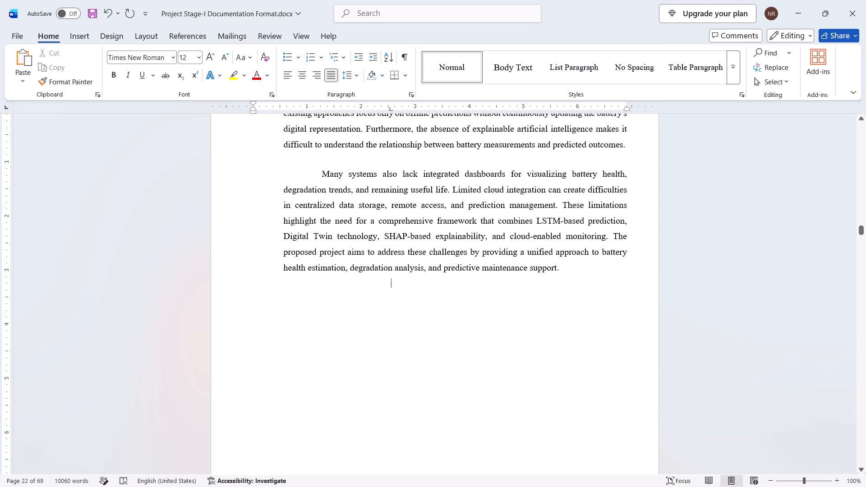
Delete the block of blank lines between the last paragraph of section 2.3 and heading 2.3.1 Limitations of Existing System.
scroll(362, 278, "down", 1)
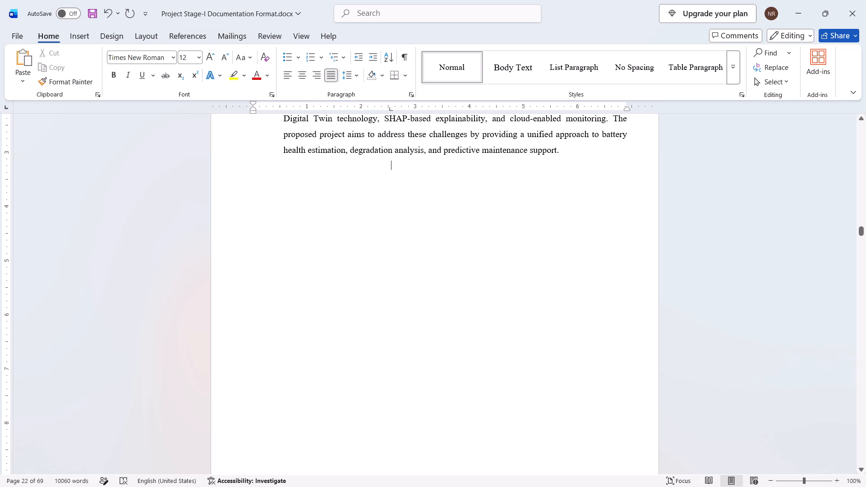
left_click_drag(288, 164, 451, 306)
key("BackSpace")
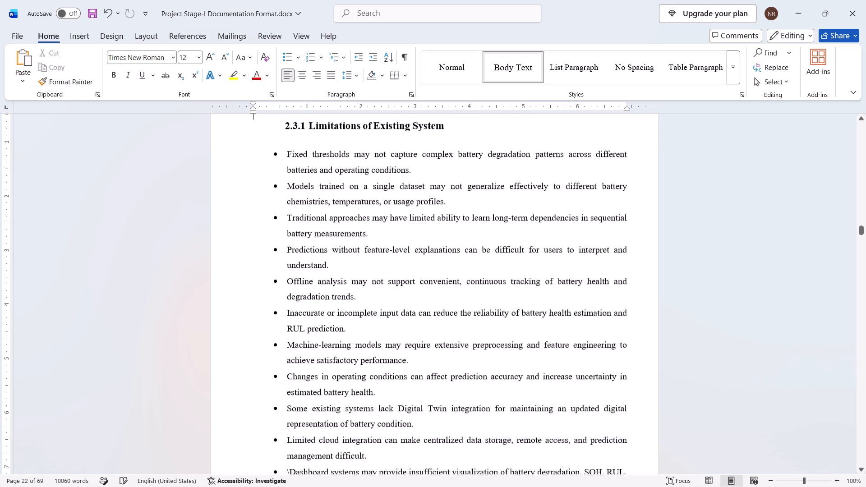
Check the page flow and spacing around heading 2.3.1, its bullet list and heading 2.4 PROPOSED SYSTEM.
scroll(451, 306, "up", 3)
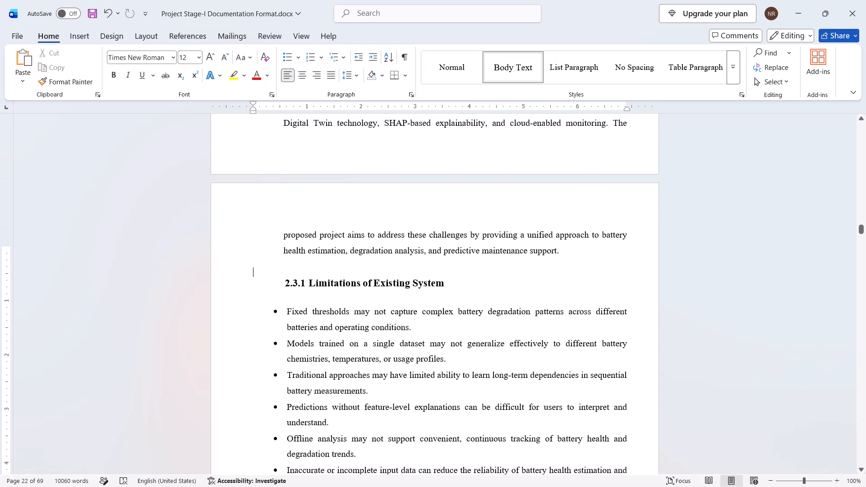
scroll(451, 306, "up", 3)
scroll(451, 306, "down", 6)
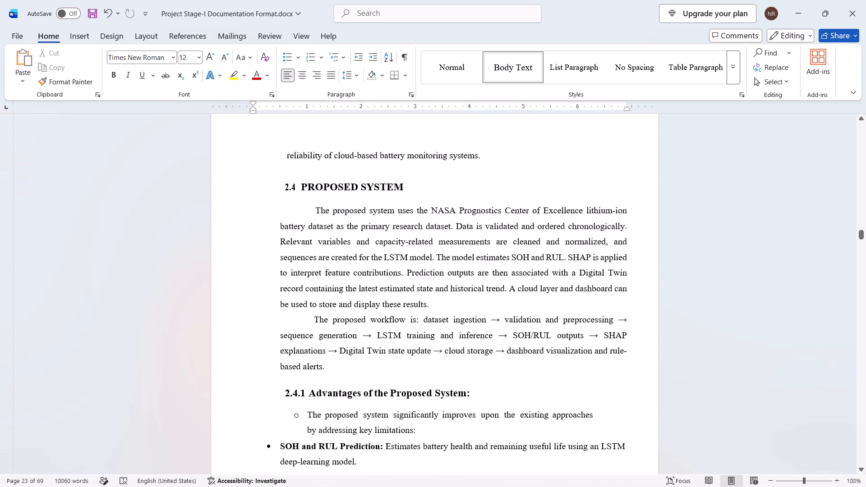
scroll(451, 306, "up", 4)
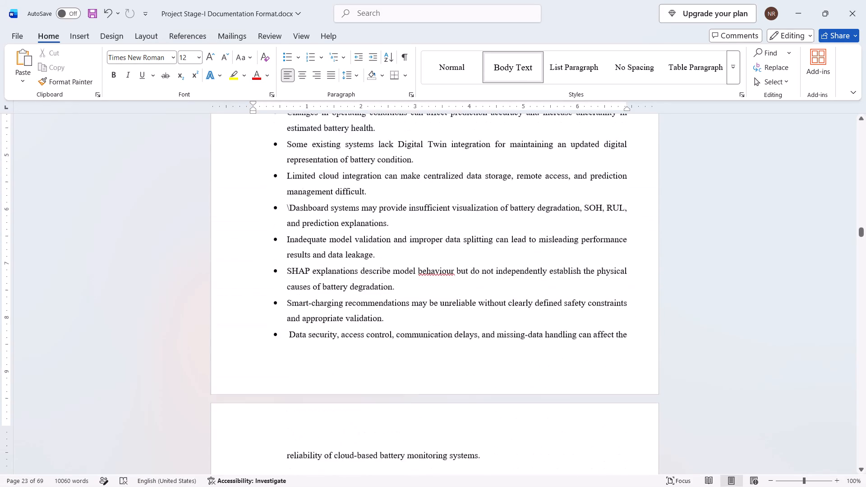
scroll(451, 306, "up", 5)
Review the layout from section 2.1 REVIEW OF RELATED WORK through the end of the 2.4.1 advantages list.
scroll(451, 306, "down", 4)
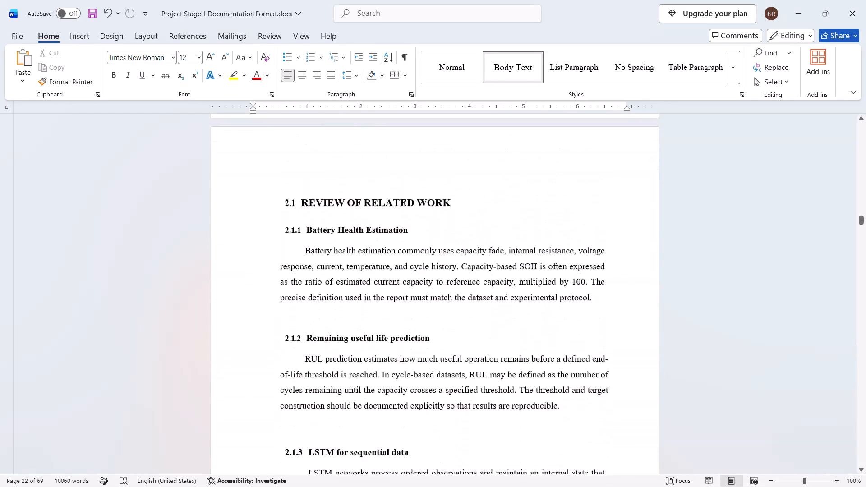
scroll(451, 306, "down", 9)
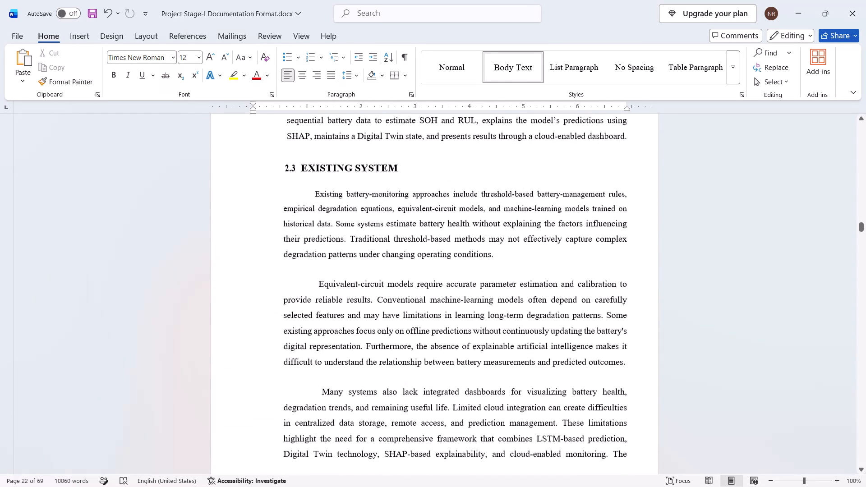
scroll(451, 306, "down", 4)
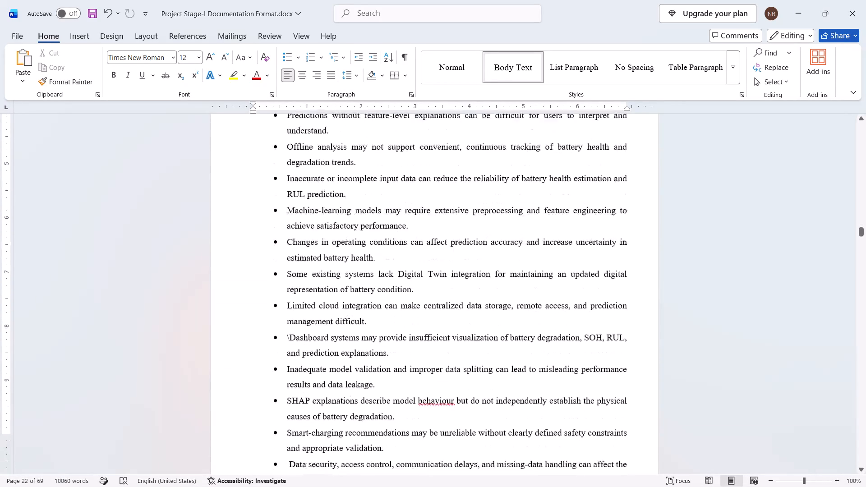
scroll(451, 306, "down", 4)
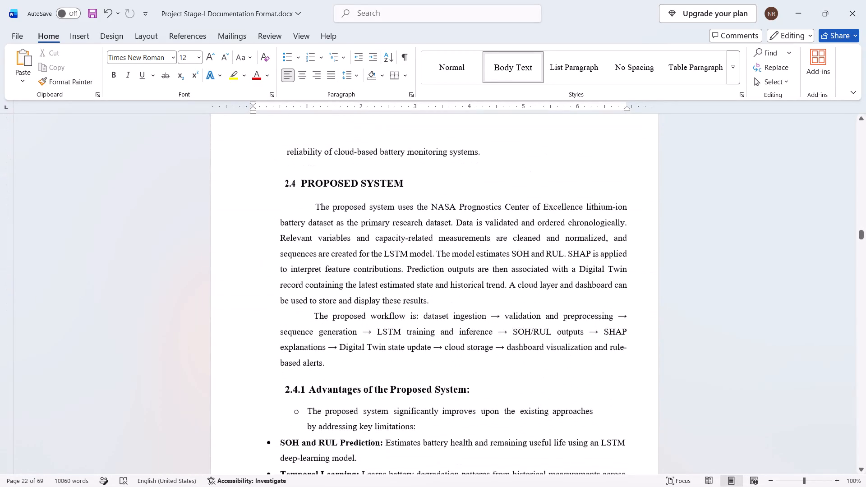
scroll(451, 306, "down", 1)
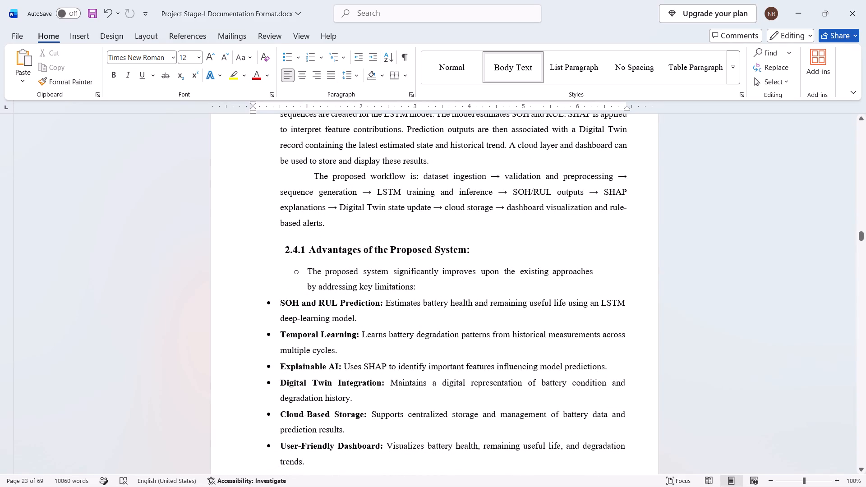
scroll(259, 322, "down", 3)
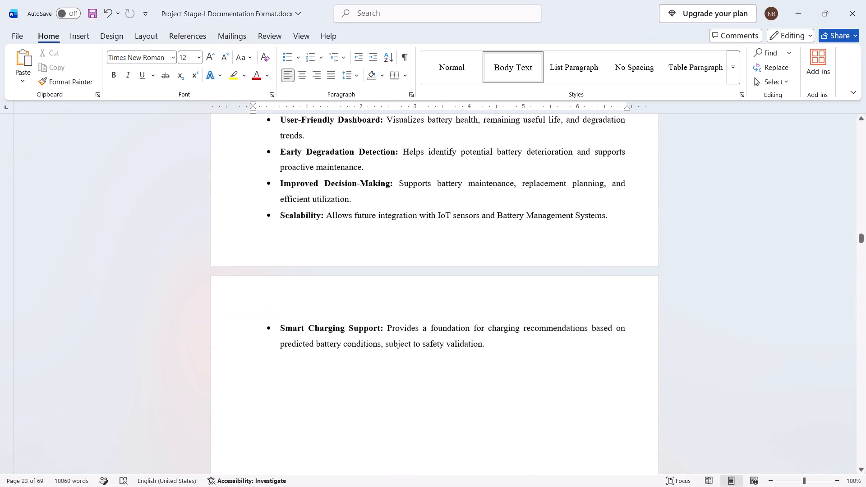
scroll(259, 322, "down", 1)
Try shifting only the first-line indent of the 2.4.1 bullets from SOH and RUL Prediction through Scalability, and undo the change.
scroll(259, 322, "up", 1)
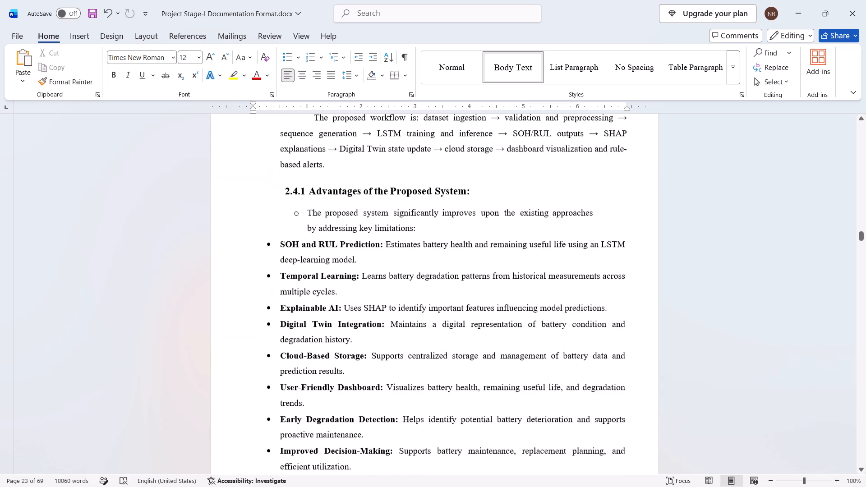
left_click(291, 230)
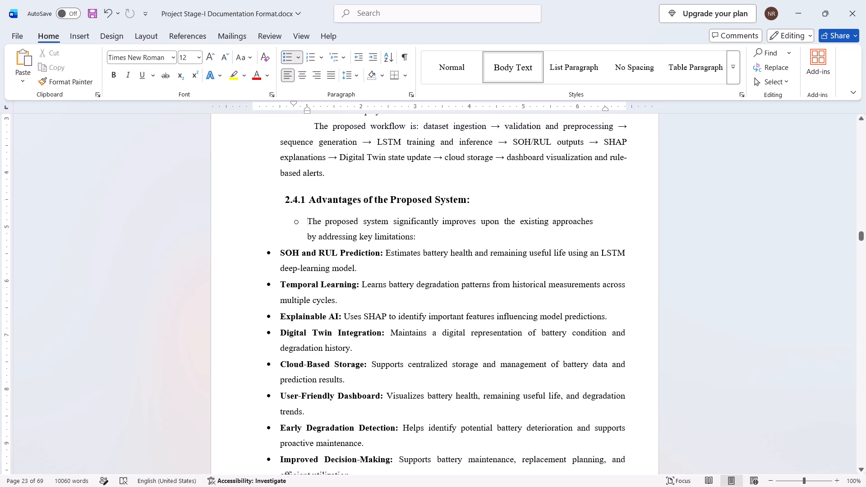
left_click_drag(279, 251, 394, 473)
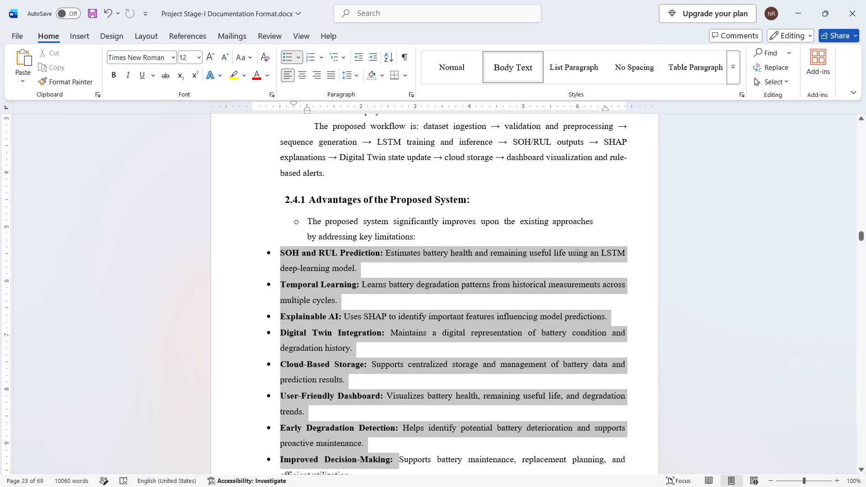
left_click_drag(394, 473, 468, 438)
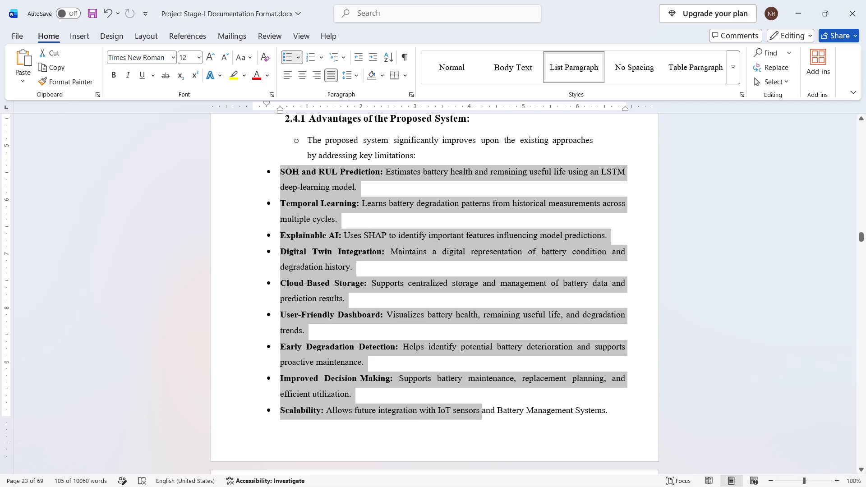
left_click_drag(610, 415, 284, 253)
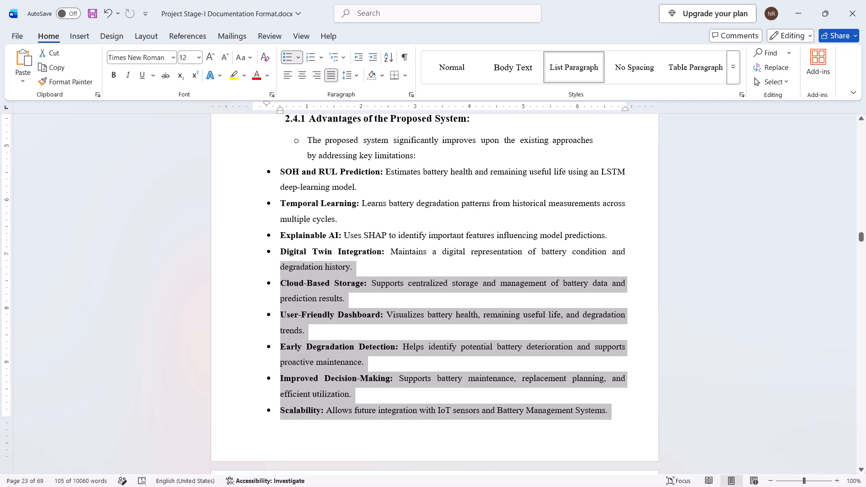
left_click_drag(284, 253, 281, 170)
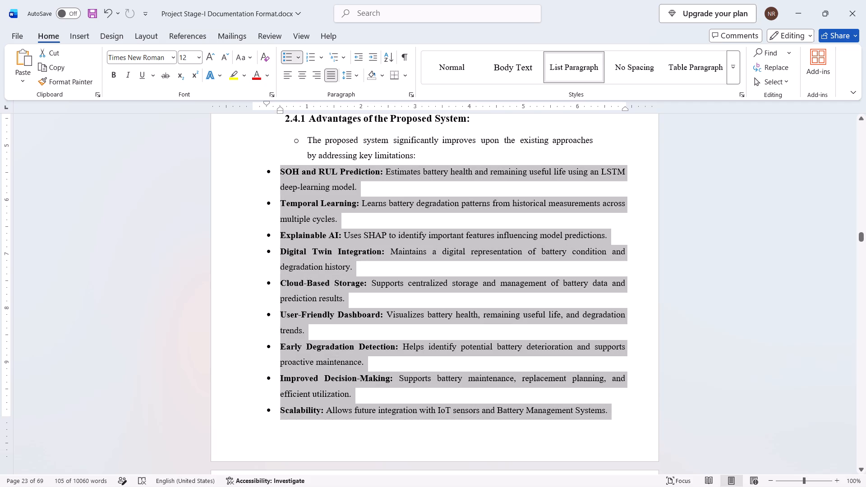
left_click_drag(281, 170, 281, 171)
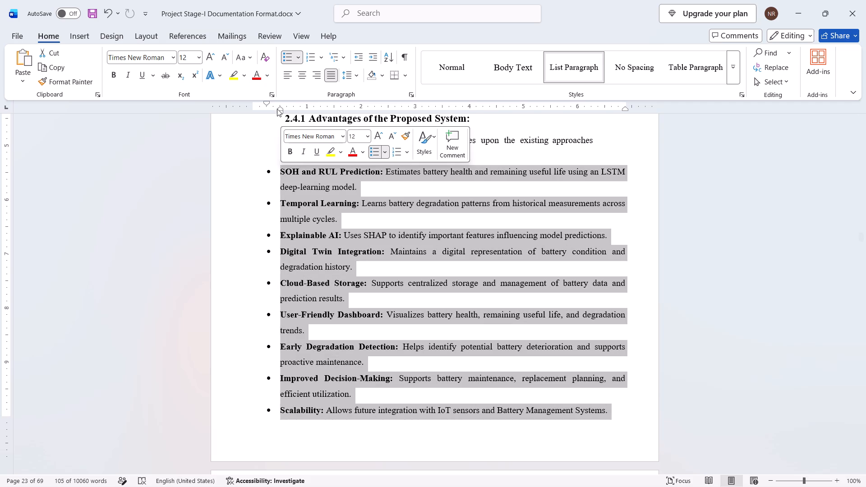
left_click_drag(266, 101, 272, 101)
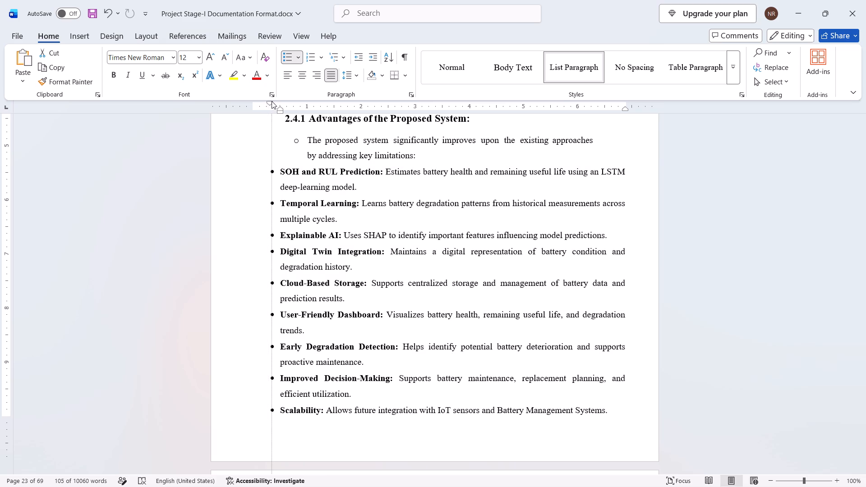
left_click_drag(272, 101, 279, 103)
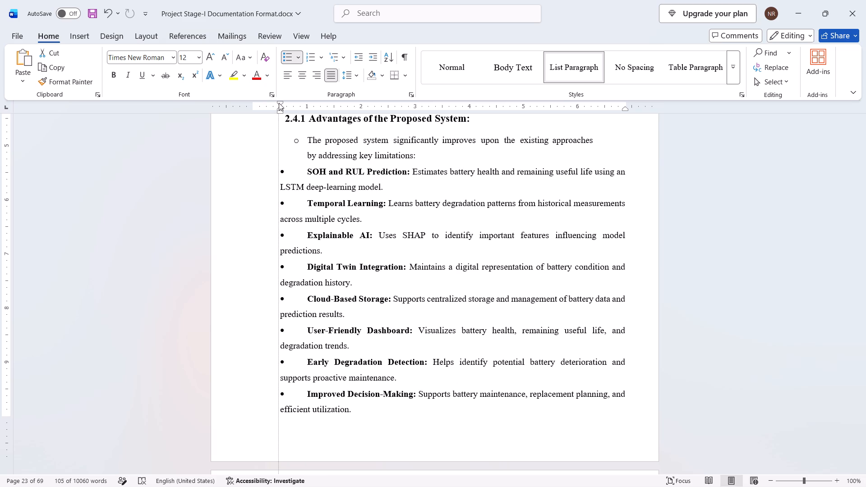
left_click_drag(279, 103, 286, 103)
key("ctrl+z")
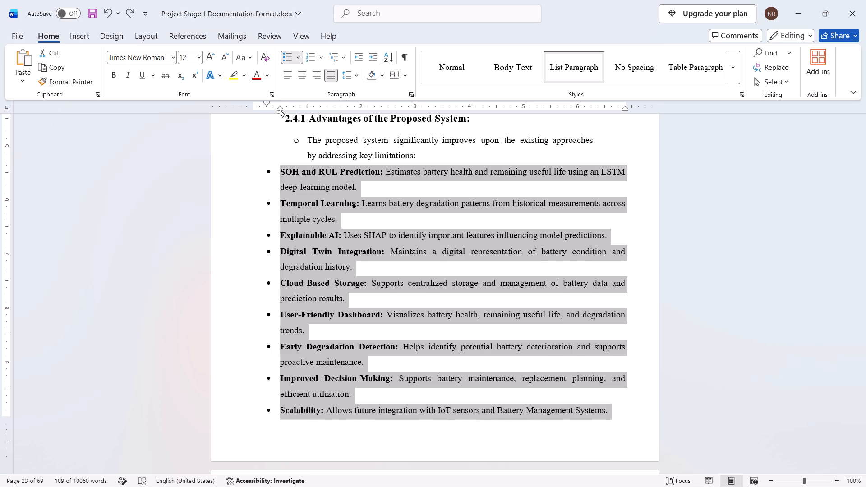
Increase the left indent of the 2.4.1 bullets from SOH and RUL Prediction through Scalability so their text aligns at 1 inch.
left_click_drag(280, 110, 296, 110)
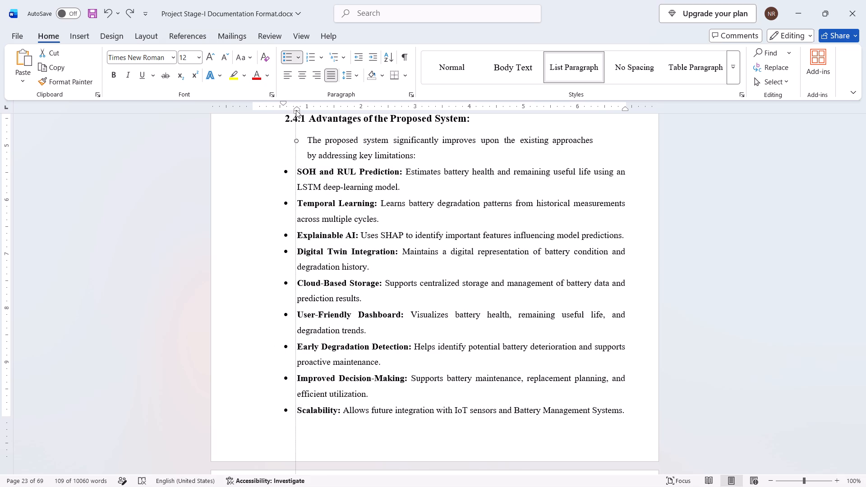
left_click_drag(296, 110, 304, 110)
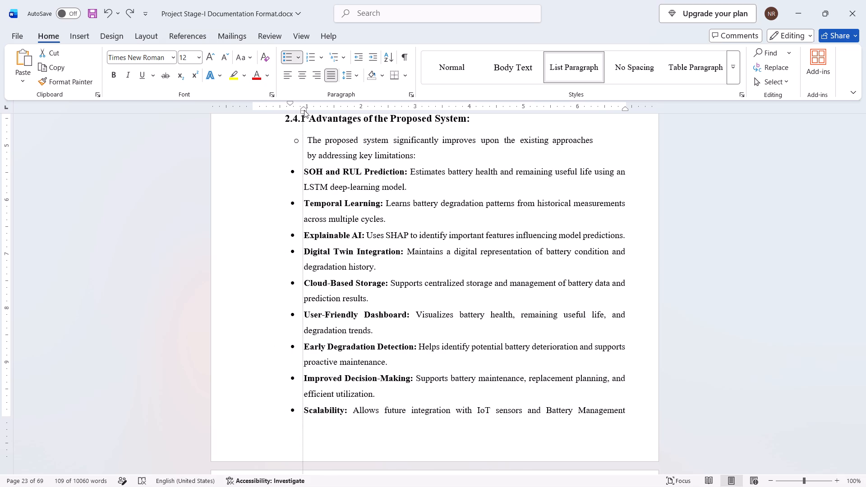
left_click_drag(304, 110, 309, 109)
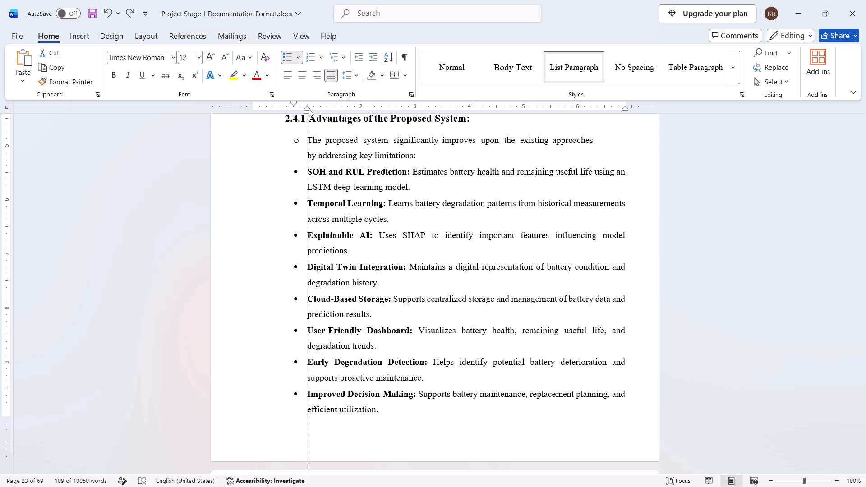
left_click_drag(309, 109, 308, 109)
left_click(255, 243)
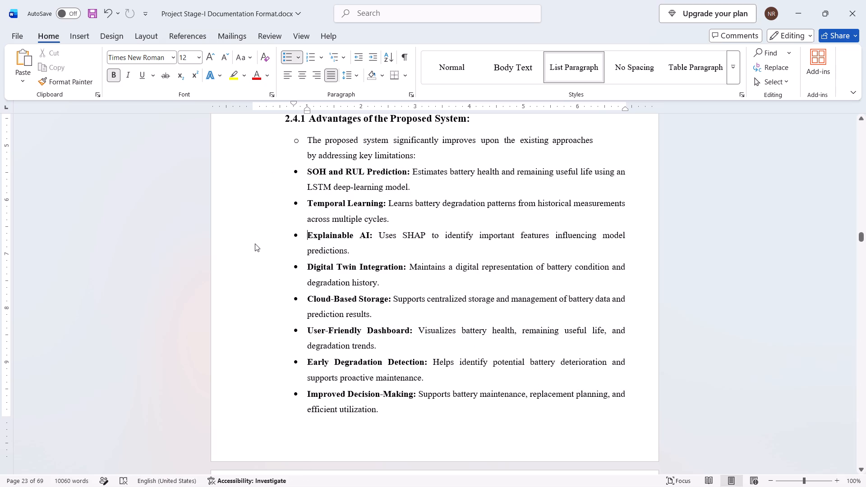
Indent the Smart Charging Support bullet to match the list above, with its text at 1 inch and its bullet marker aligned.
scroll(278, 289, "down", 2)
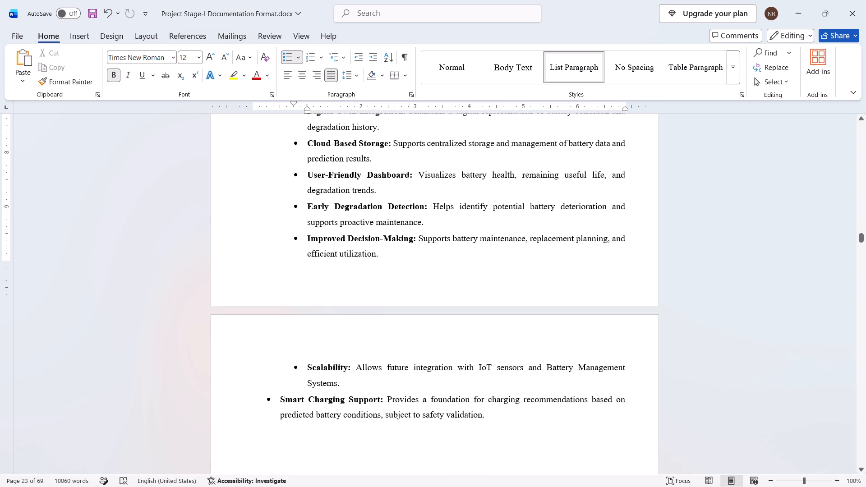
left_click_drag(290, 367, 338, 387)
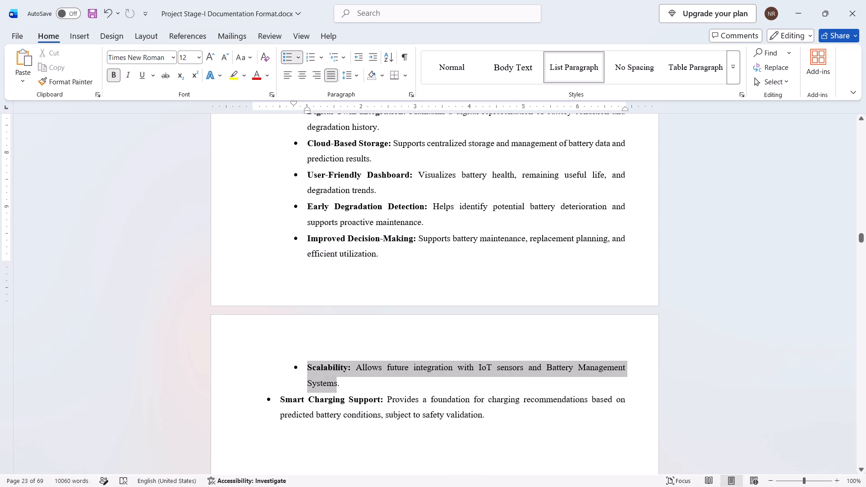
left_click_drag(338, 387, 338, 388)
left_click(346, 432)
scroll(346, 432, "down", 1)
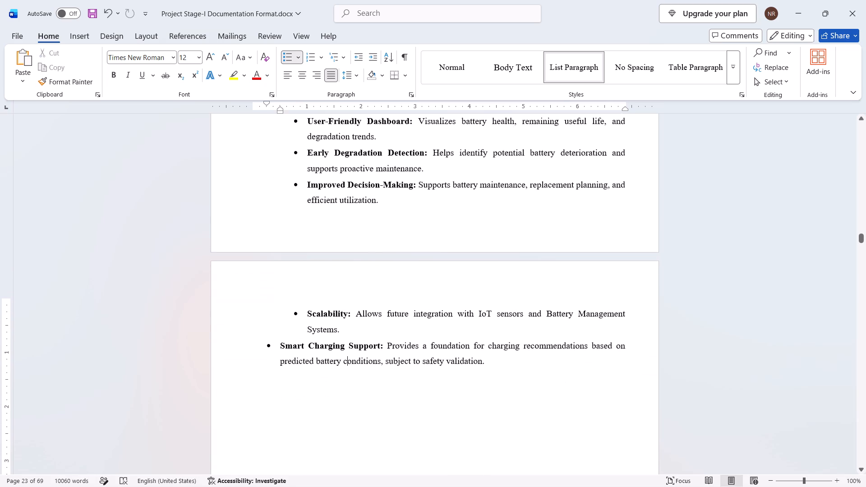
scroll(346, 432, "down", 1)
left_click_drag(494, 356, 317, 345)
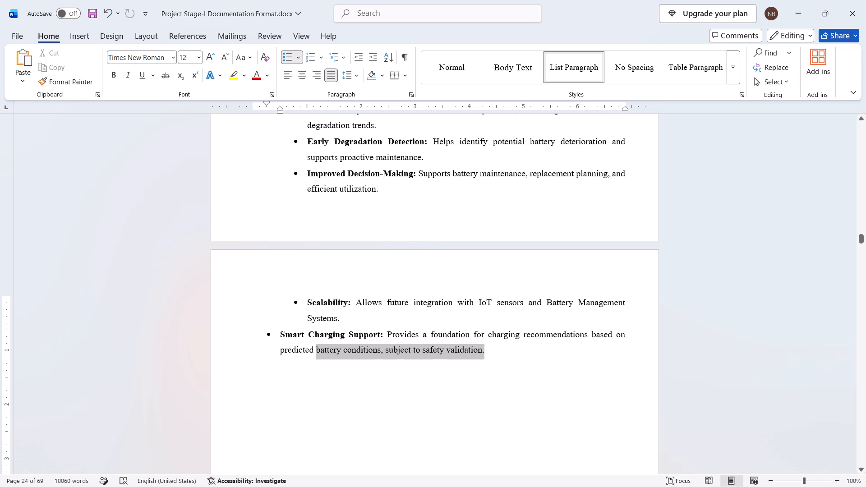
left_click_drag(317, 345, 285, 339)
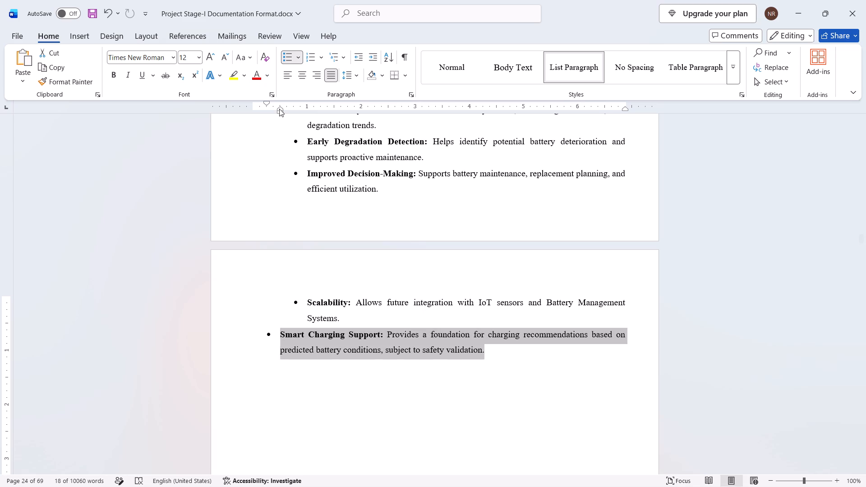
left_click_drag(279, 109, 306, 110)
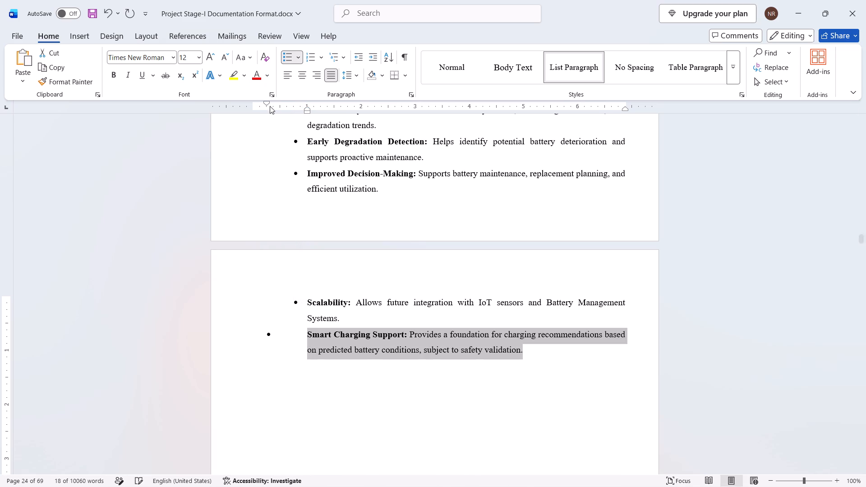
left_click_drag(267, 102, 286, 103)
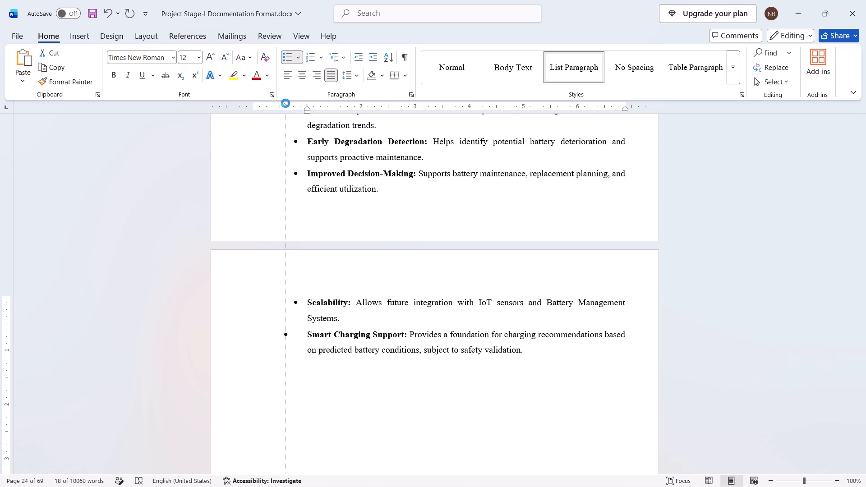
left_click_drag(286, 103, 292, 103)
left_click(248, 276)
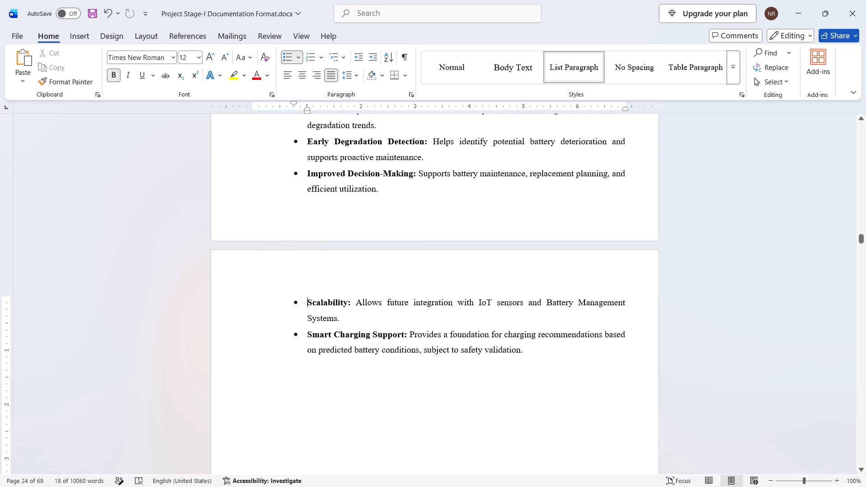
Check the page break within the last 2.3.1 limitations bullet, about data security, above heading 2.4 PROPOSED SYSTEM.
scroll(248, 276, "down", 2)
scroll(248, 276, "up", 5)
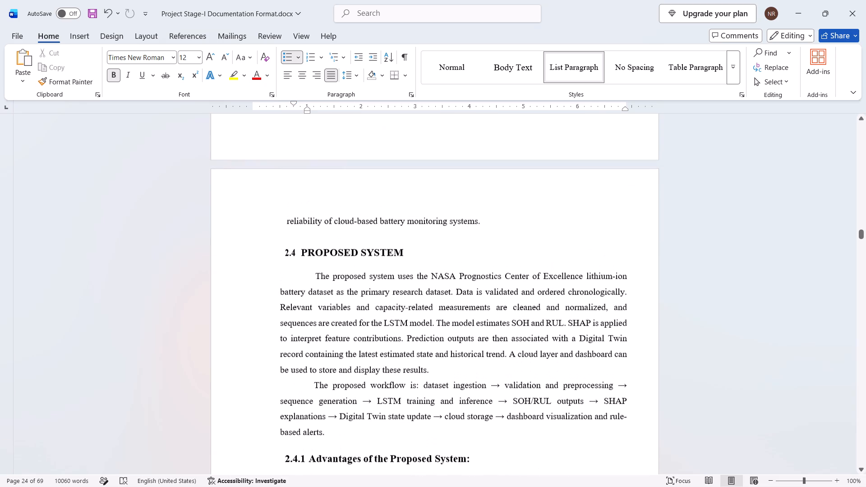
scroll(268, 303, "up", 1)
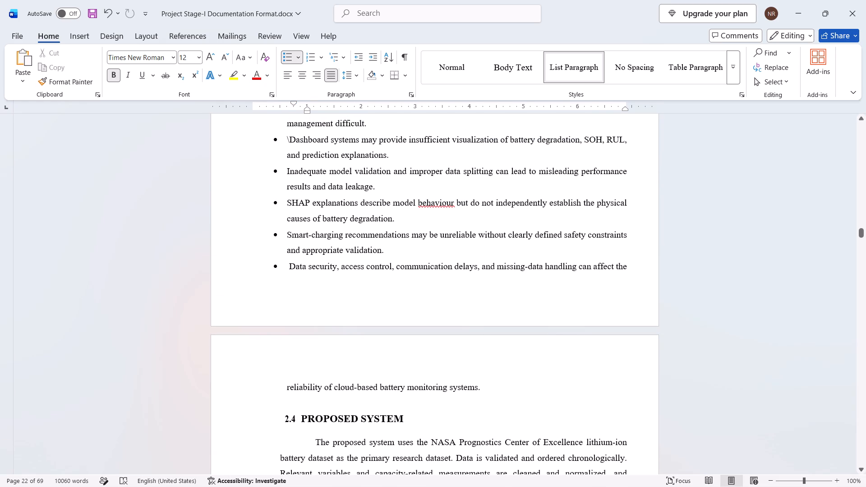
left_click(305, 299)
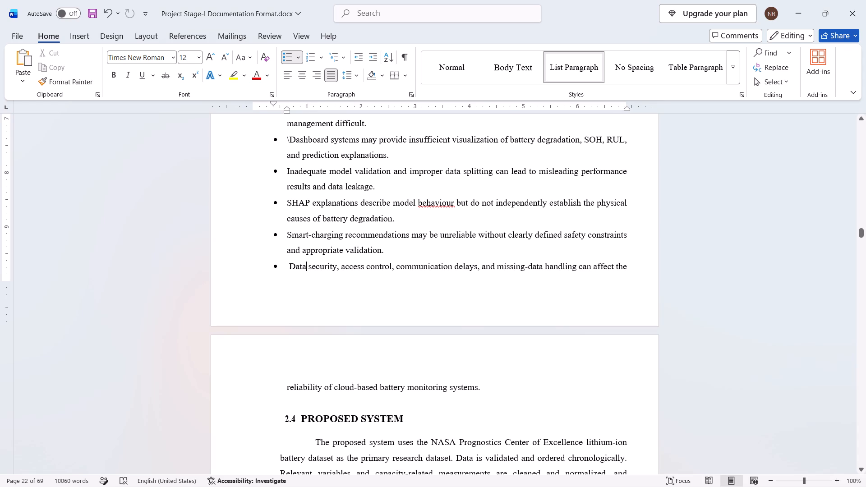
left_click(280, 377)
left_click(287, 376)
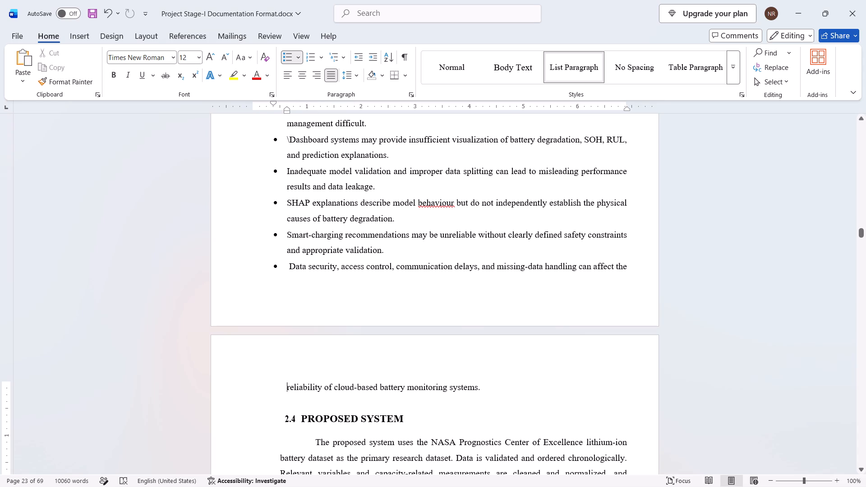
key("Up")
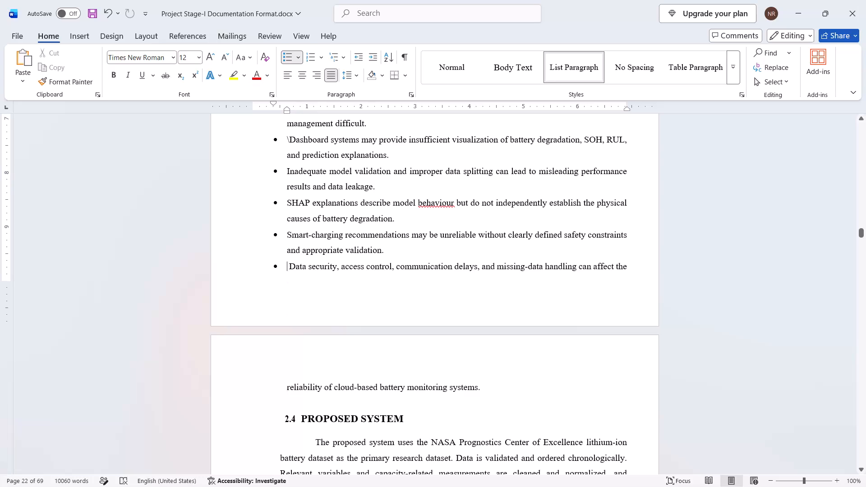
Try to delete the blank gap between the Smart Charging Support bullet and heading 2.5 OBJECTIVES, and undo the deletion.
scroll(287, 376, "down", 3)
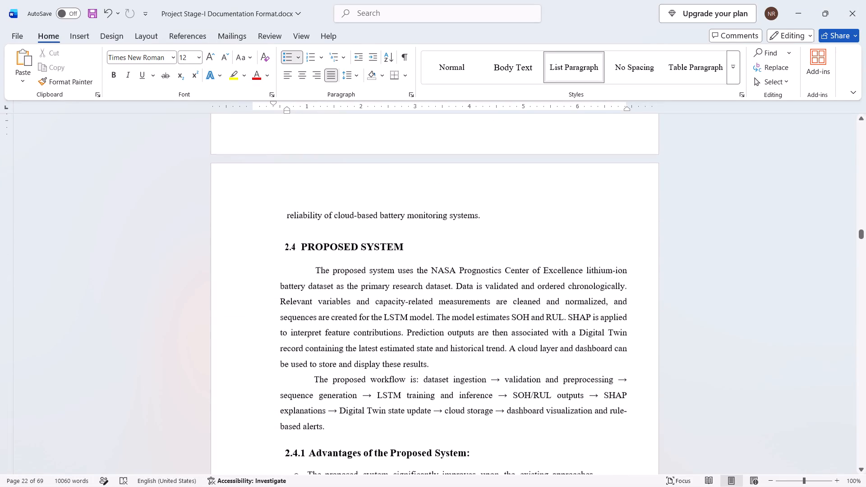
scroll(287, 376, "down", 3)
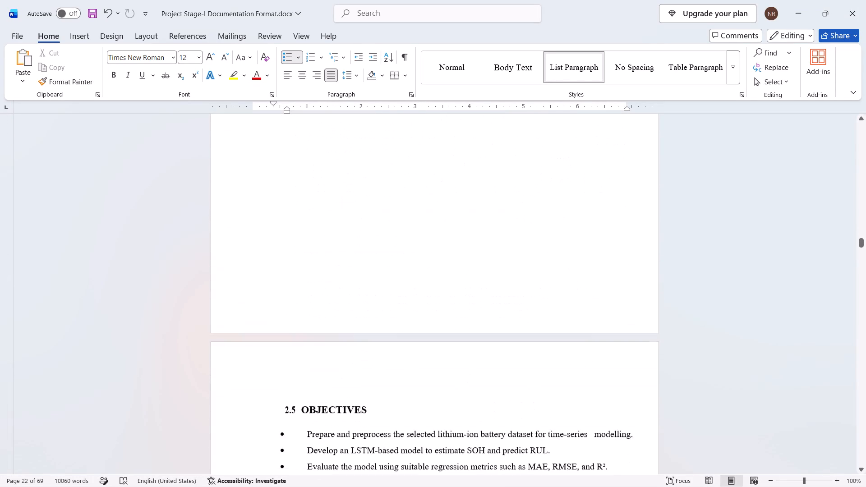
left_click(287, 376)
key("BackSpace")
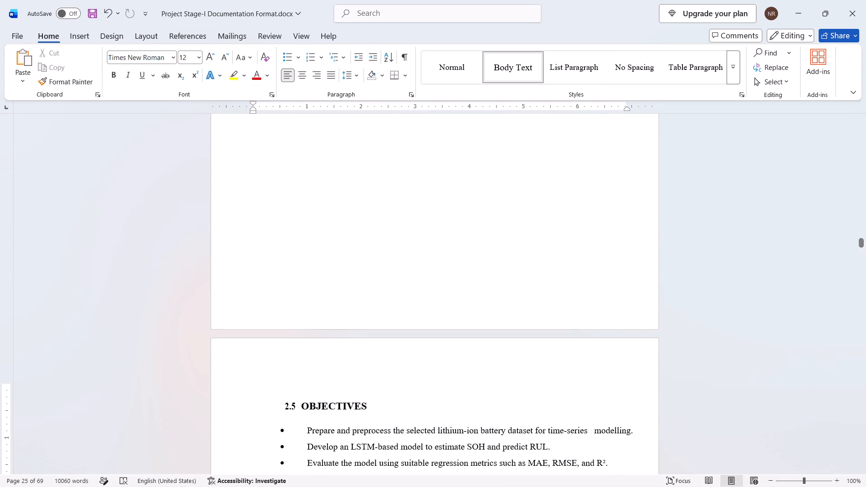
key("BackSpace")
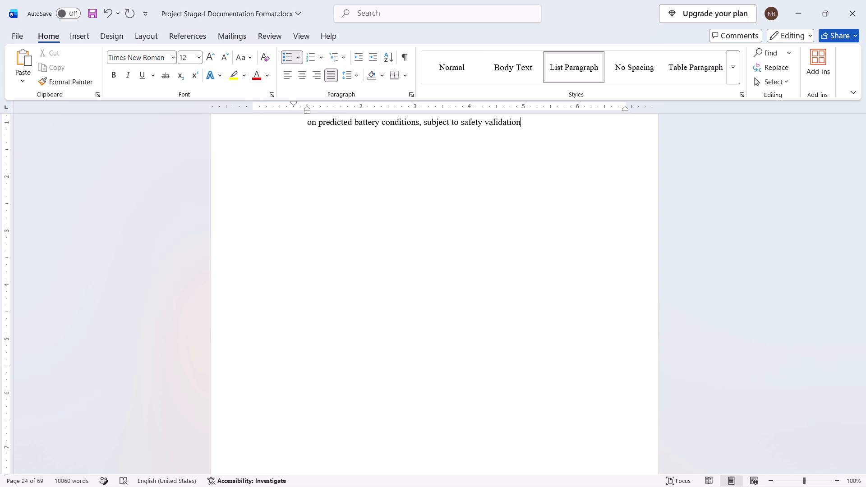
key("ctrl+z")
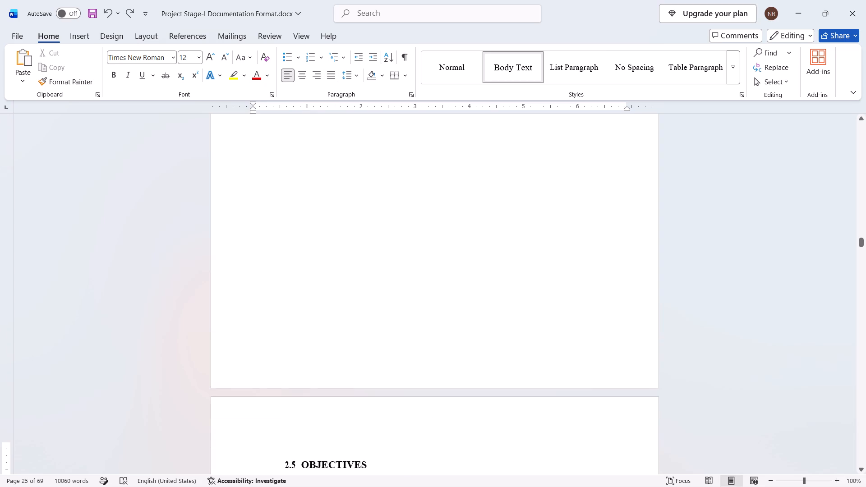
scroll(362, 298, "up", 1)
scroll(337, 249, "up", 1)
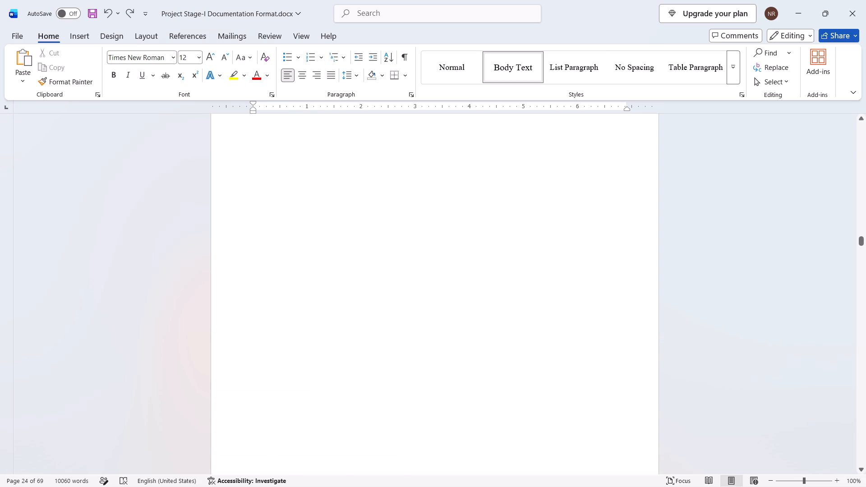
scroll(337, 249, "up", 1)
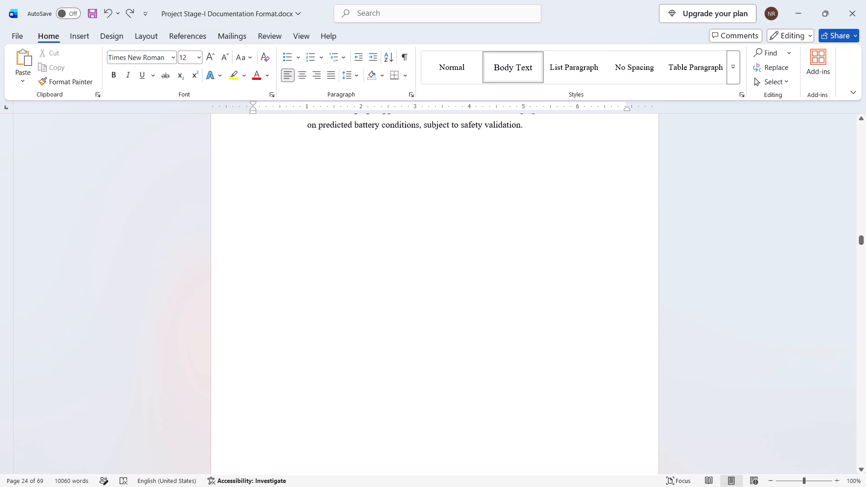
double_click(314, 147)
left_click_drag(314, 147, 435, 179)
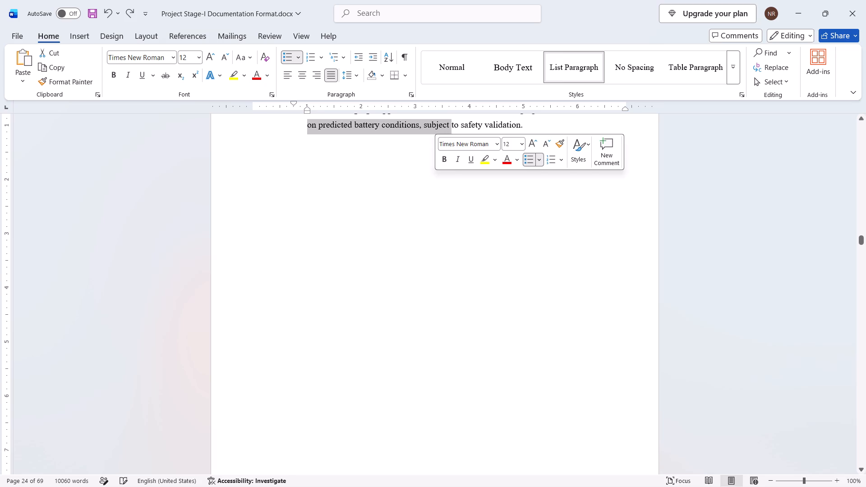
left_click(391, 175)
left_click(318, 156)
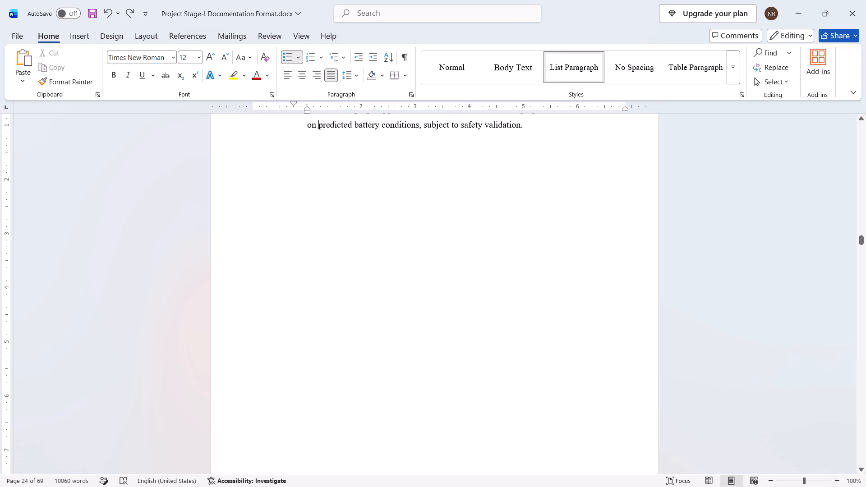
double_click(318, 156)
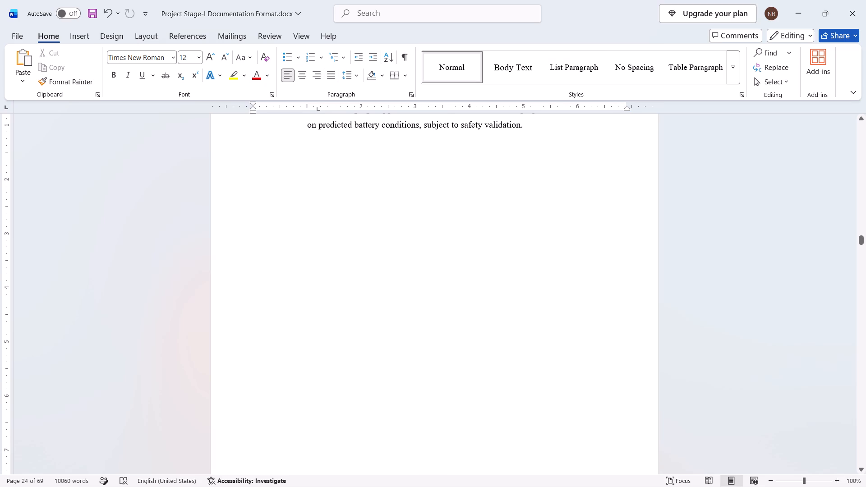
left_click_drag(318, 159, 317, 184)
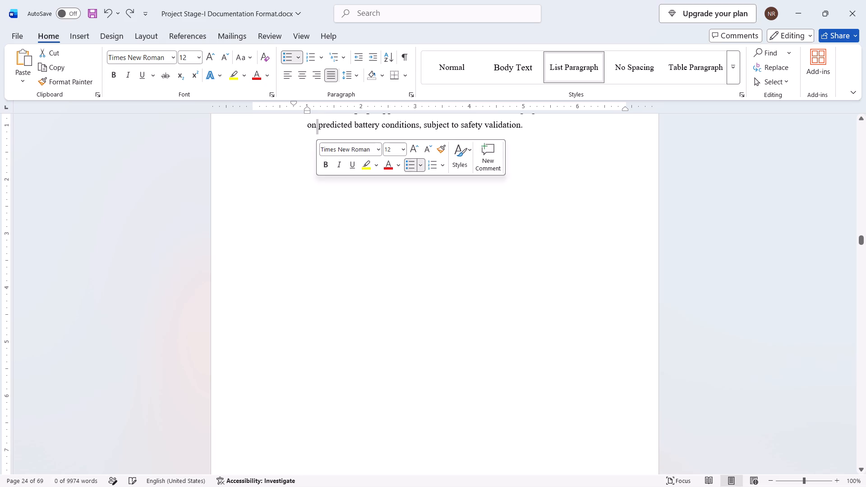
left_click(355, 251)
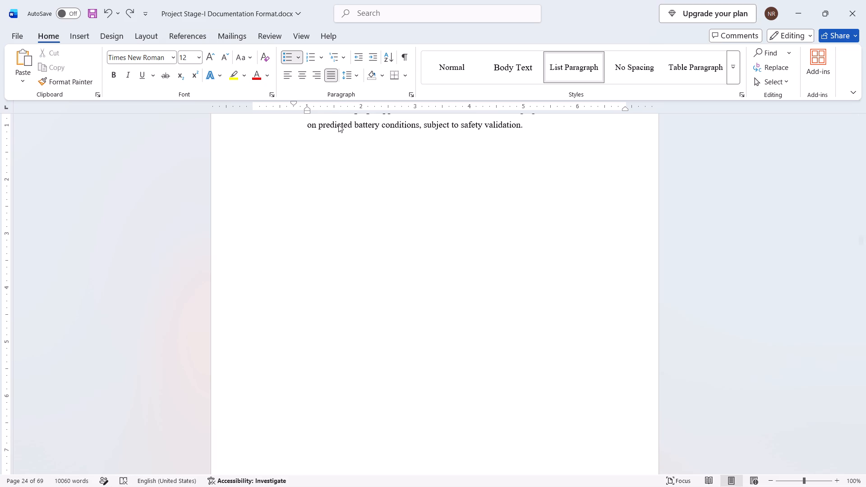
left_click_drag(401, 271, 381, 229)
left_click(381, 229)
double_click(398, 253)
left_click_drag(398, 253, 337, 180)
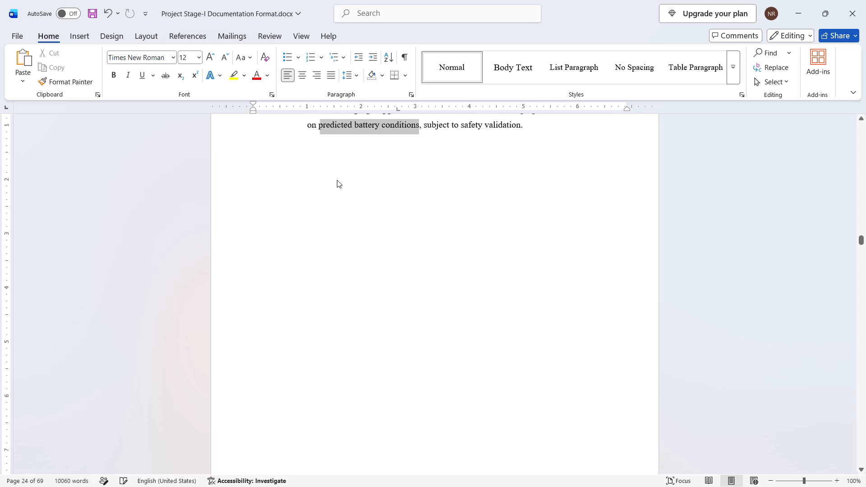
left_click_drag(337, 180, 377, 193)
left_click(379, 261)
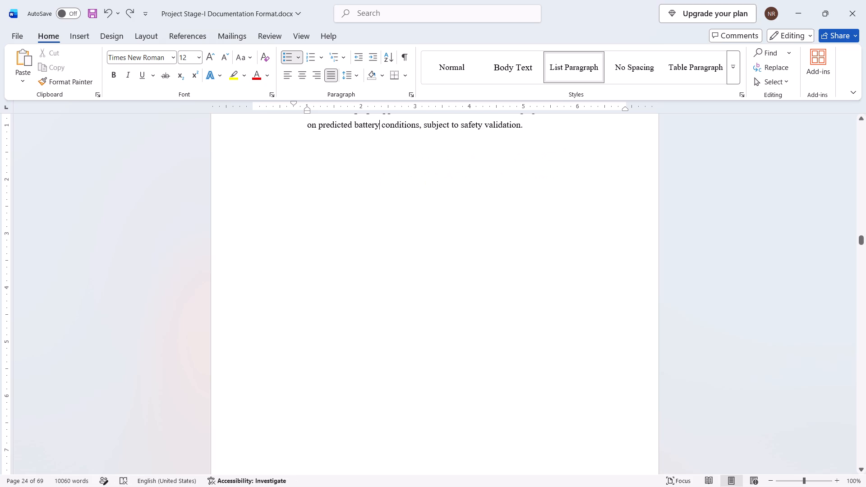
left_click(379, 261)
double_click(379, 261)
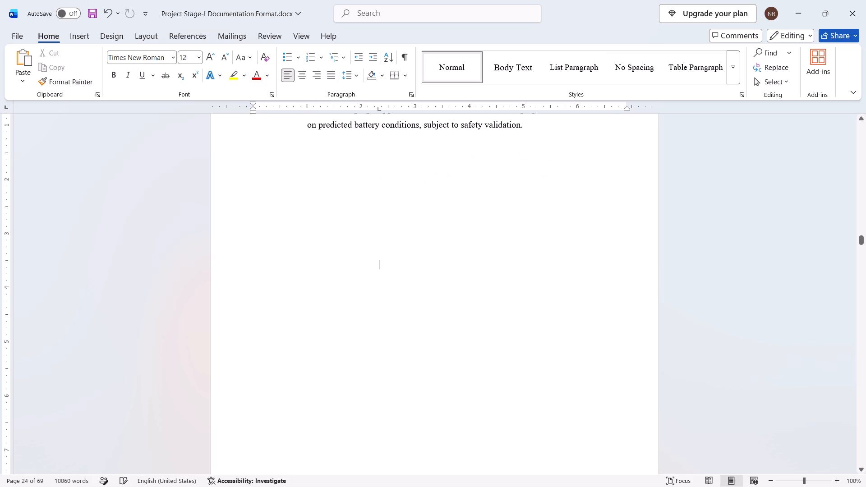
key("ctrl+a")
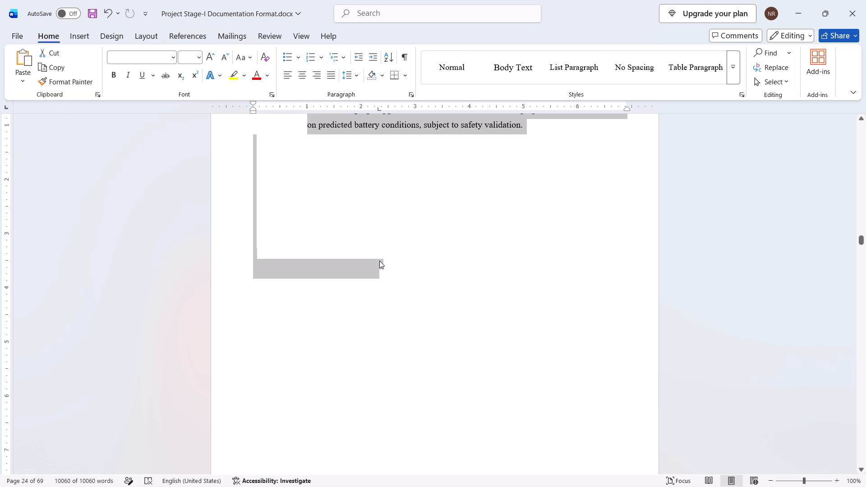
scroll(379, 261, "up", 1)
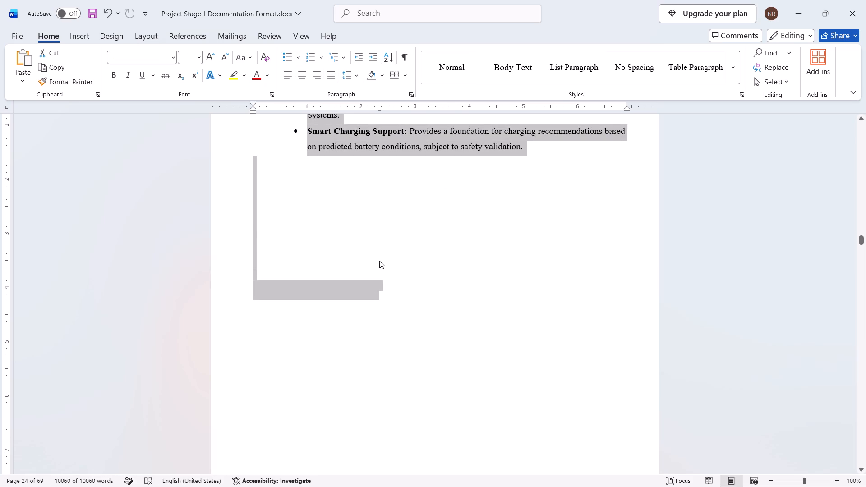
Delete the empty lines below the Smart Charging Support bullet, back to the end of its text.
left_click(385, 285)
left_click(382, 295)
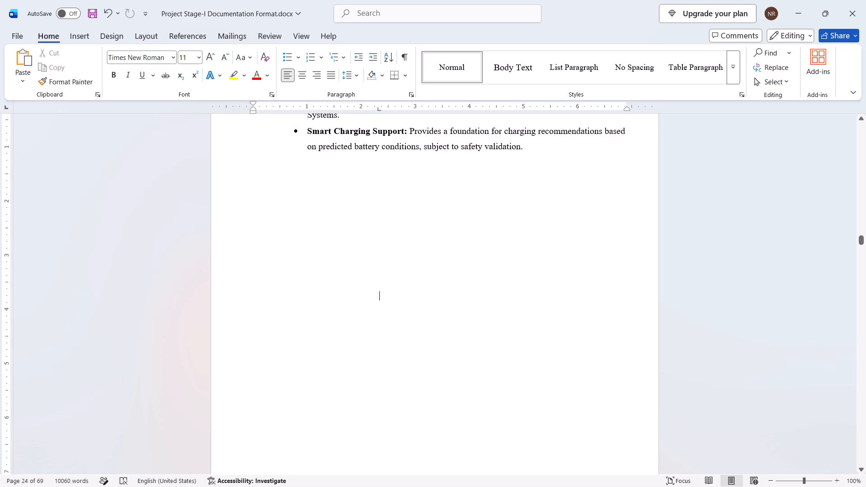
key("BackSpace")
key("BackSpace")
key("BackSpace")
key("BackSpace")
key("BackSpace")
key("BackSpace")
key("BackSpace")
key("BackSpace")
key("BackSpace")
key("BackSpace")
key("BackSpace")
key("BackSpace")
key("BackSpace")
key("BackSpace")
key("BackSpace")
key("BackSpace")
Delete the empty line directly above heading 2.5 OBJECTIVES.
scroll(382, 295, "down", 2)
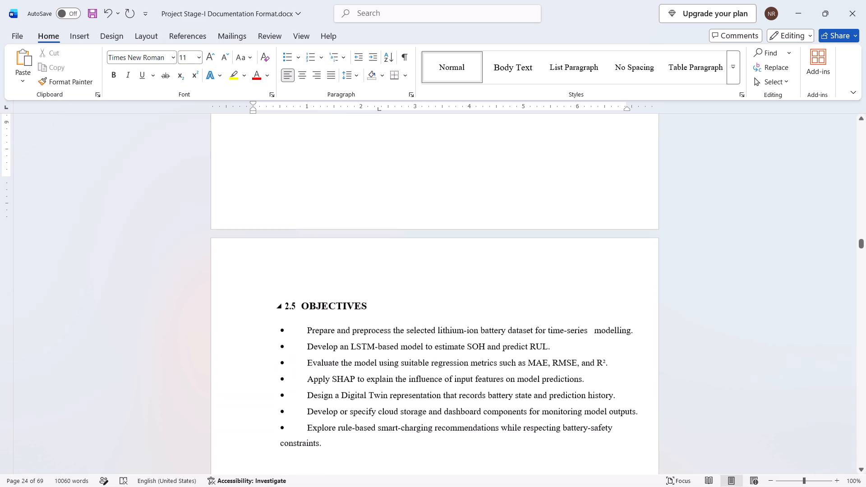
left_click(285, 282)
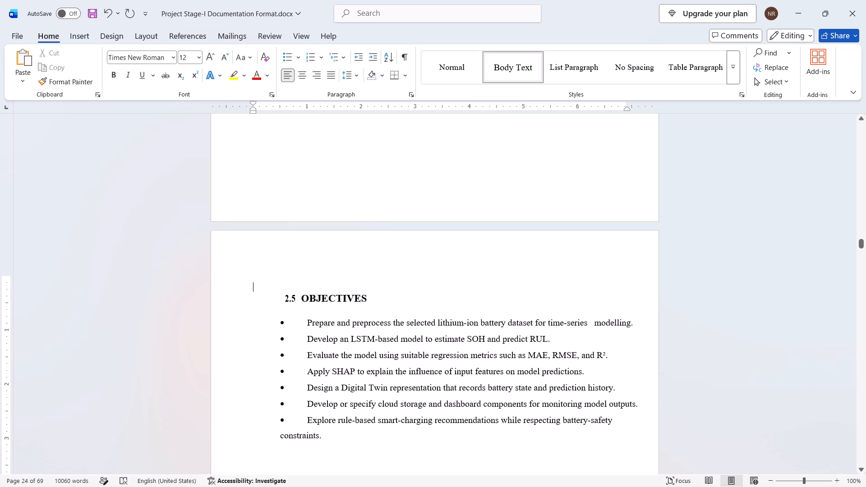
key("BackSpace")
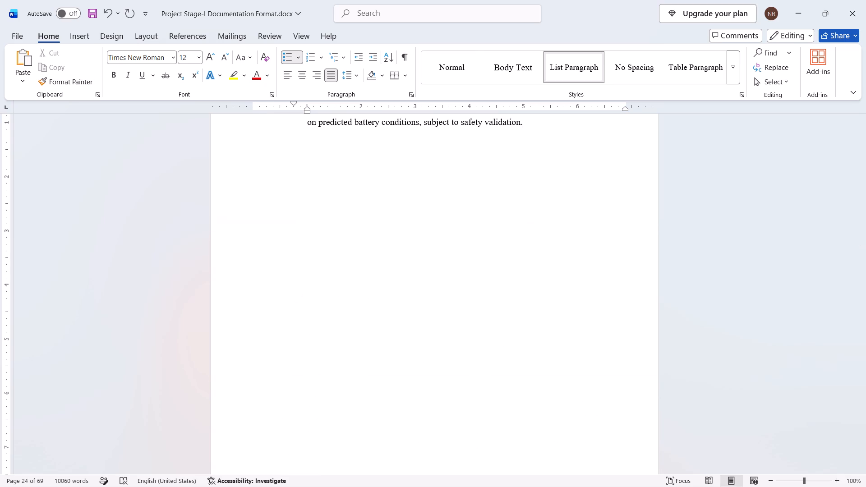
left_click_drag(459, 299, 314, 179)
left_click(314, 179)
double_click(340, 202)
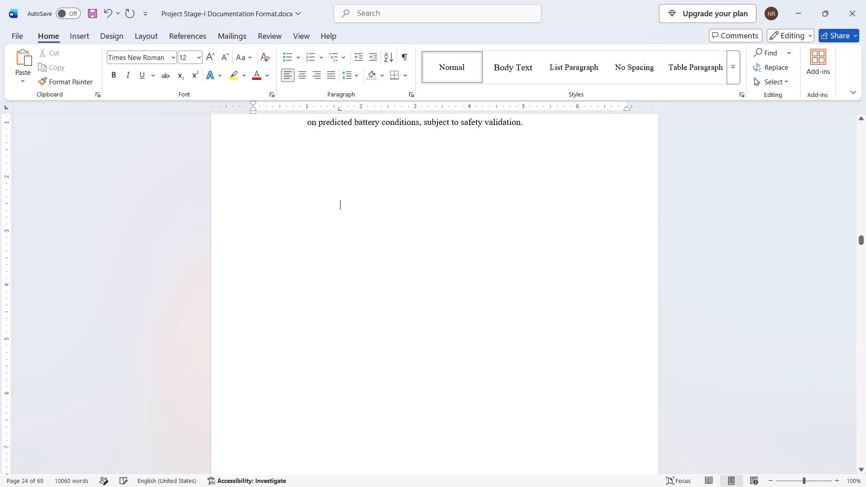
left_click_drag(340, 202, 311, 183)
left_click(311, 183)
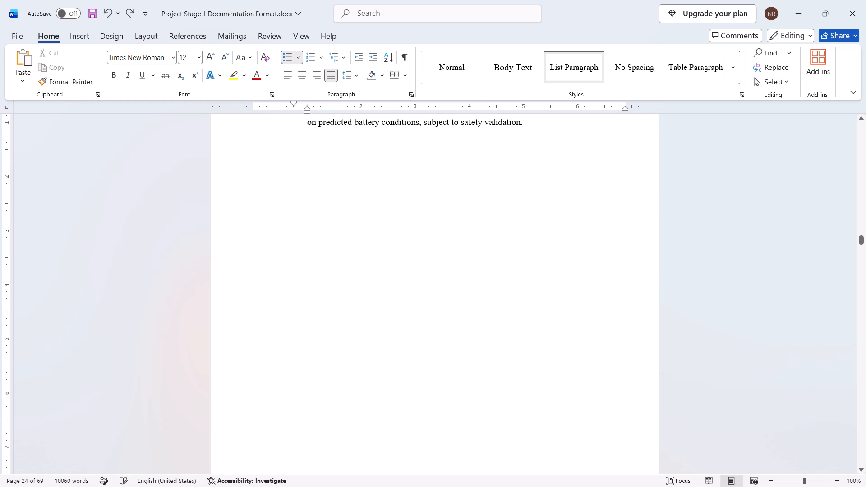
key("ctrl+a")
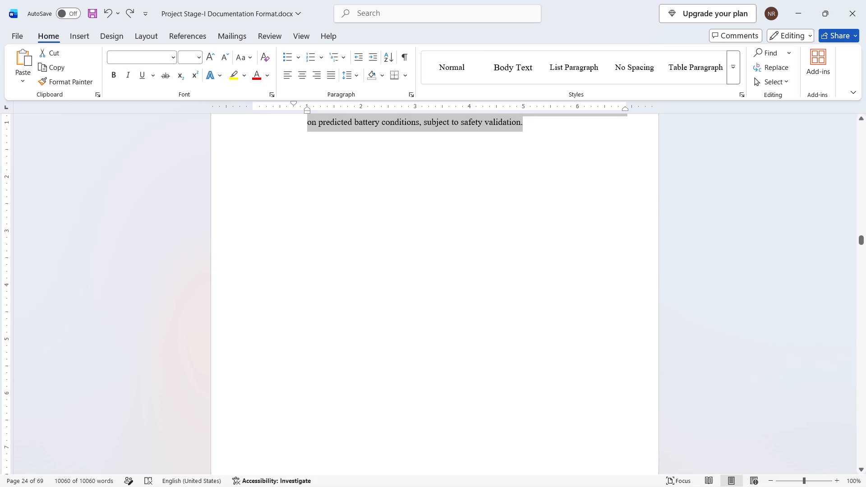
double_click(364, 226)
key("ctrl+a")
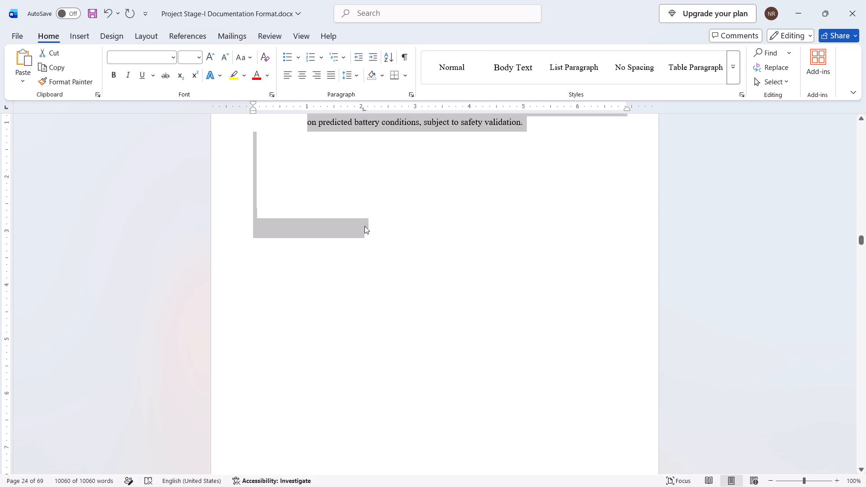
Delete the remaining blank gap so heading 2.5 OBJECTIVES directly follows the Smart Charging Support bullet on the same page.
left_click(367, 236)
left_click_drag(367, 236, 316, 221)
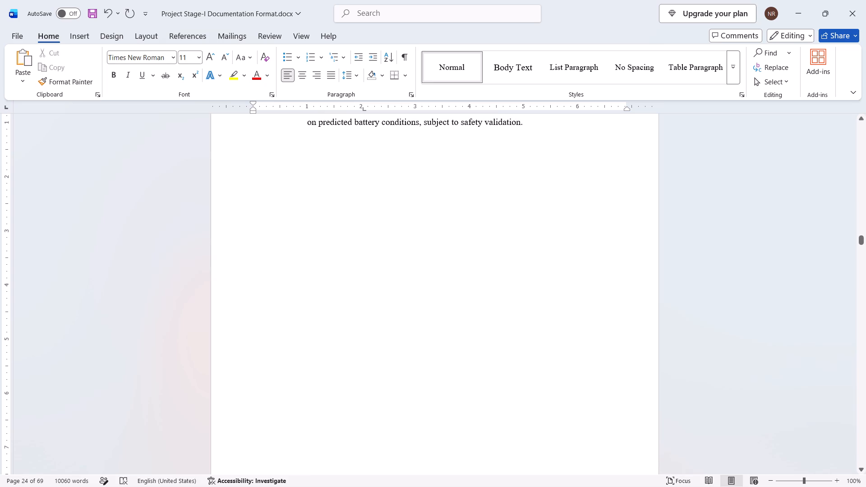
left_click_drag(316, 221, 258, 165)
key("BackSpace")
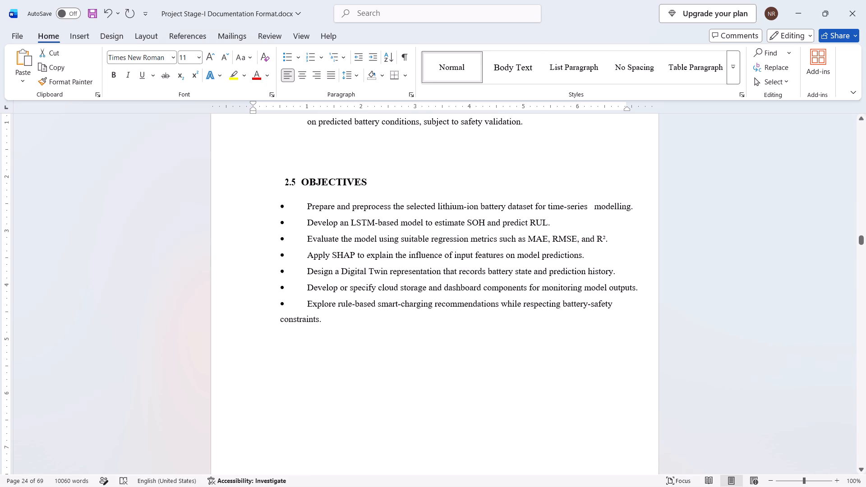
key("BackSpace")
key("BackSpace")
key("BackSpace")
key("BackSpace")
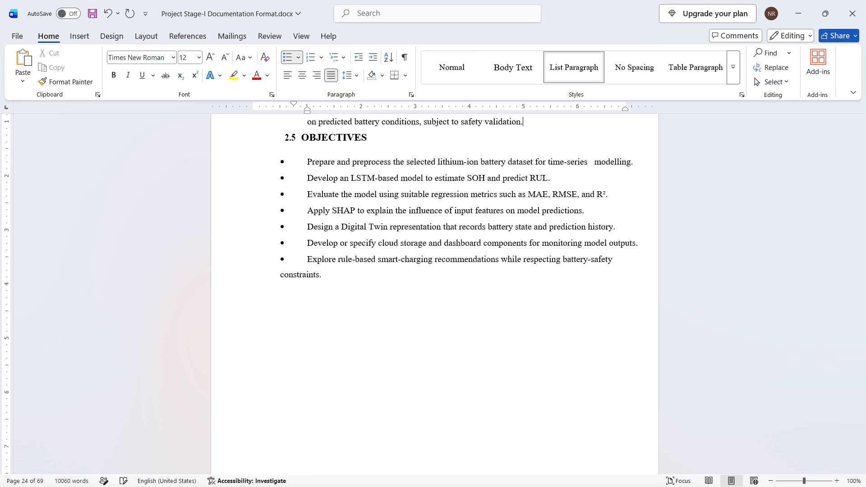
Insert one unbulleted blank line between the Smart Charging Support bullet and heading 2.5 OBJECTIVES.
scroll(258, 165, "up", 1)
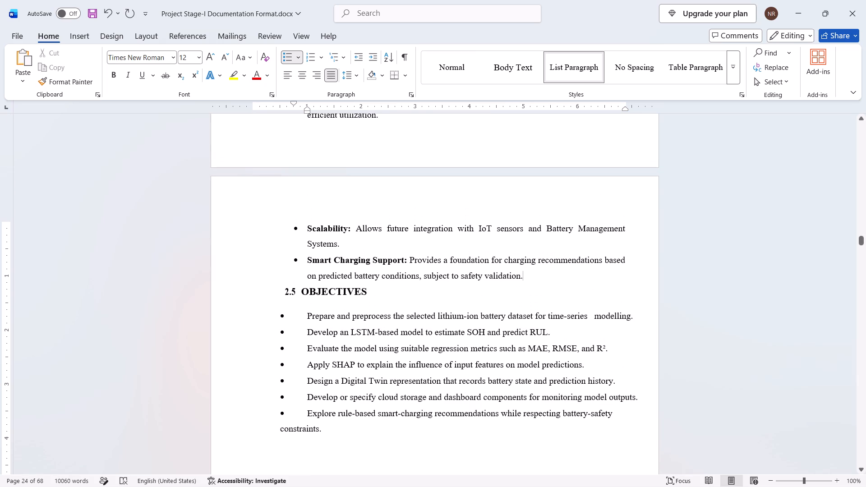
key("Return")
key("BackSpace")
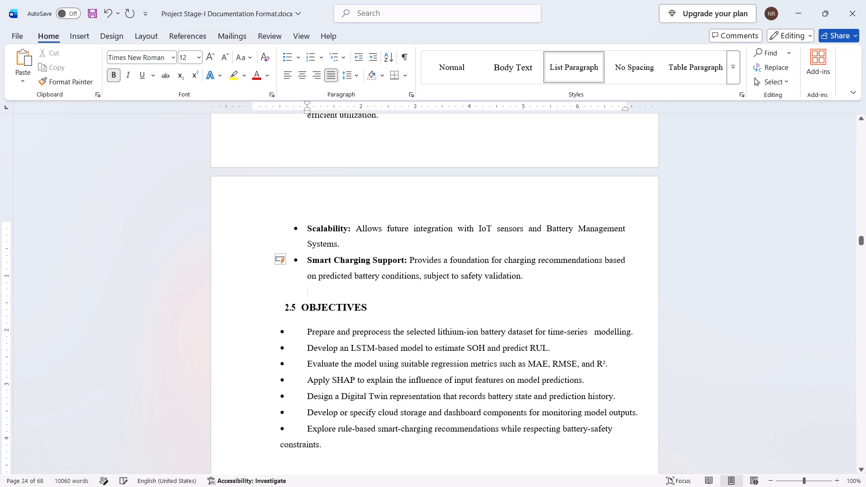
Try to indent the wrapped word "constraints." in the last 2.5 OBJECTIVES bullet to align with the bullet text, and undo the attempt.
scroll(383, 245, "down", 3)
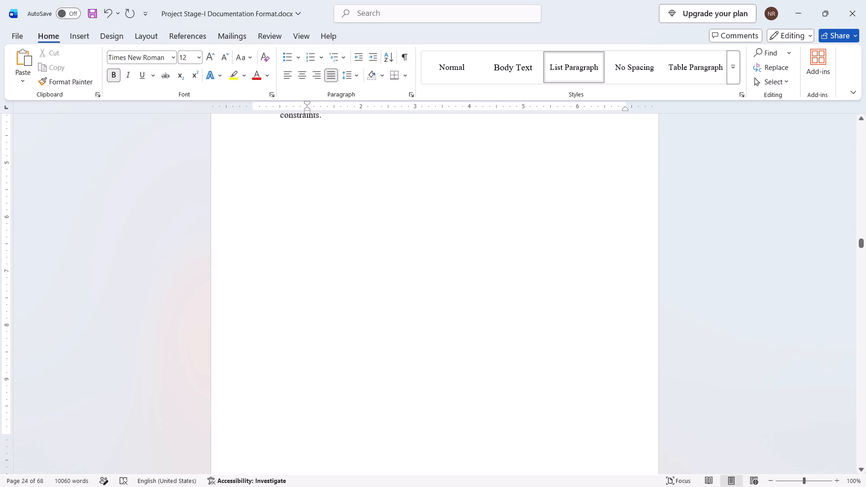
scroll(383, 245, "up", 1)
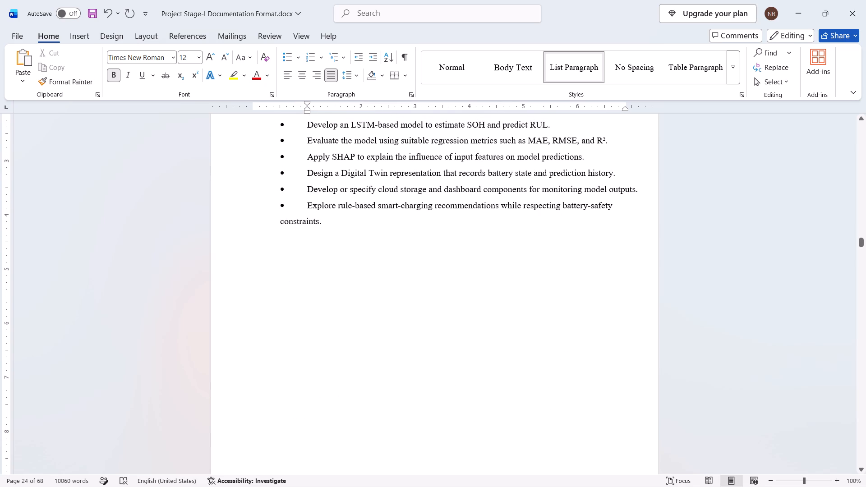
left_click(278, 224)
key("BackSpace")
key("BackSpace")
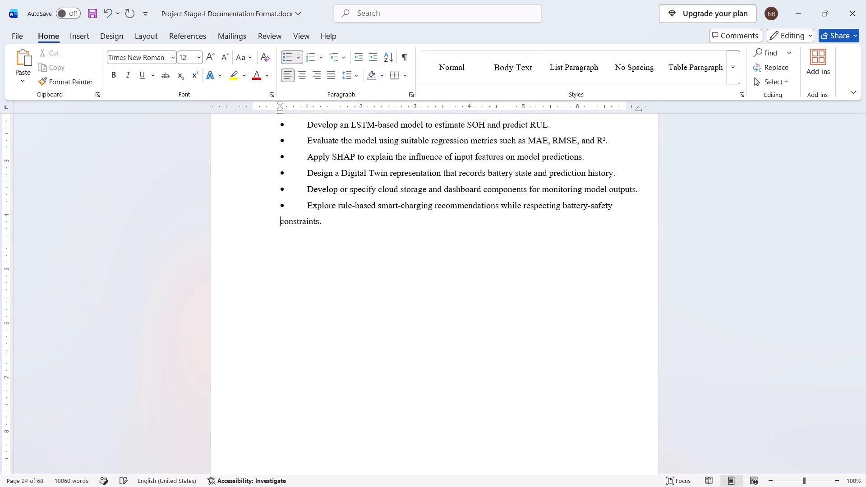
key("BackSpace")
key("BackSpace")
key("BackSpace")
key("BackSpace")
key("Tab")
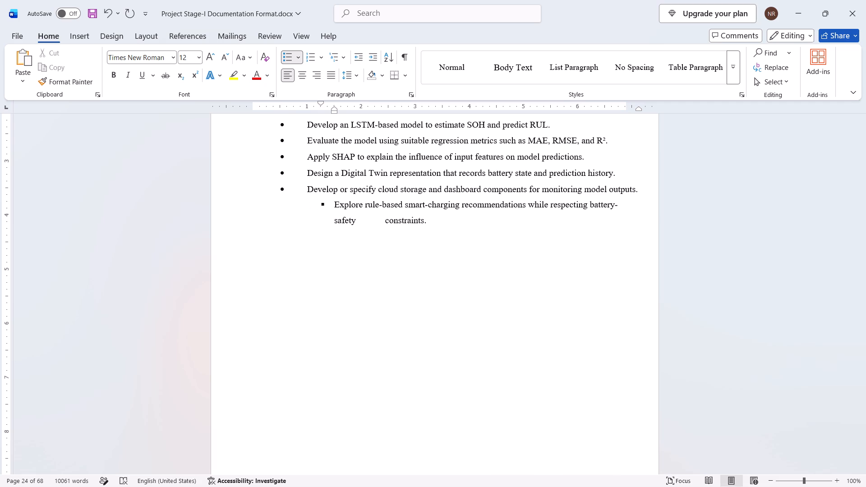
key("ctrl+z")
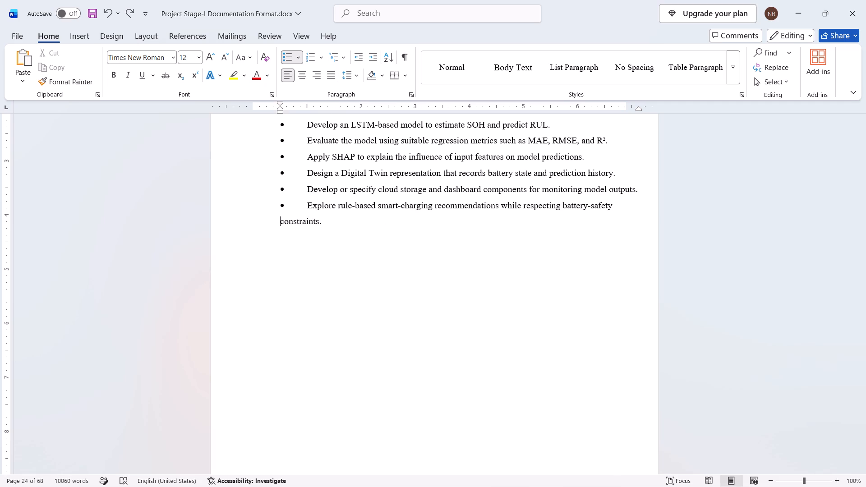
Copy the word "constraints." at the end of the last 2.5 OBJECTIVES bullet and delete it from the text.
left_click_drag(322, 222, 288, 223)
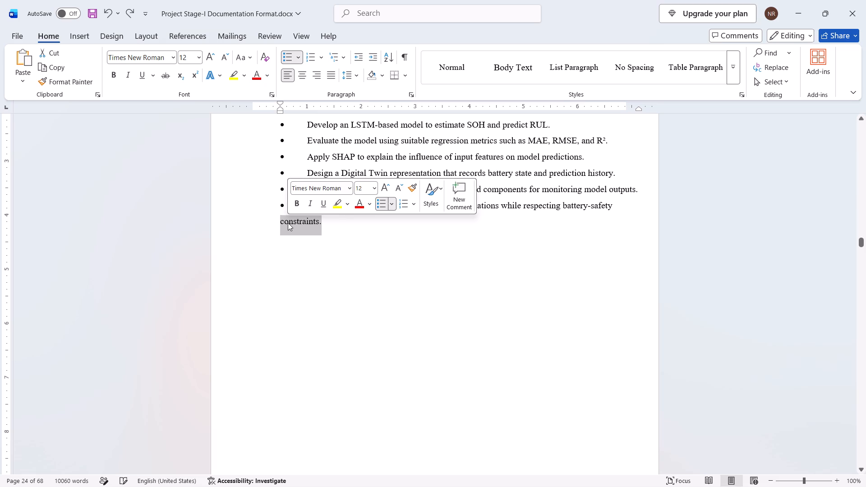
key("ctrl+c")
key("BackSpace")
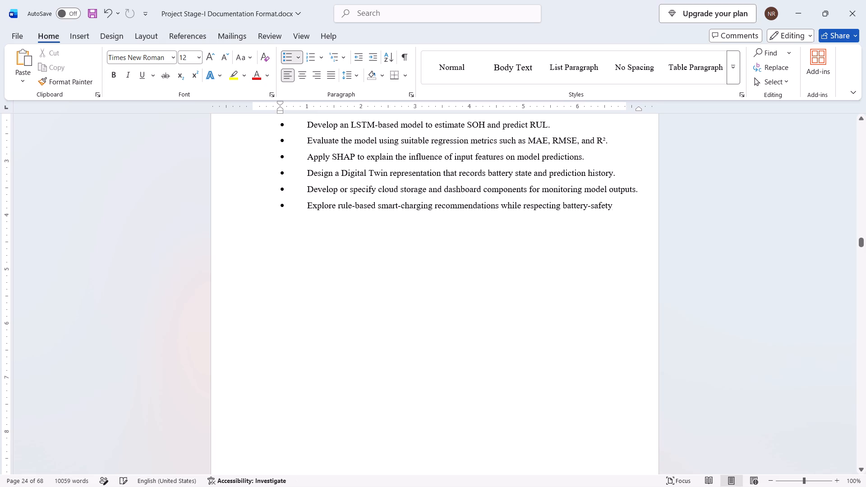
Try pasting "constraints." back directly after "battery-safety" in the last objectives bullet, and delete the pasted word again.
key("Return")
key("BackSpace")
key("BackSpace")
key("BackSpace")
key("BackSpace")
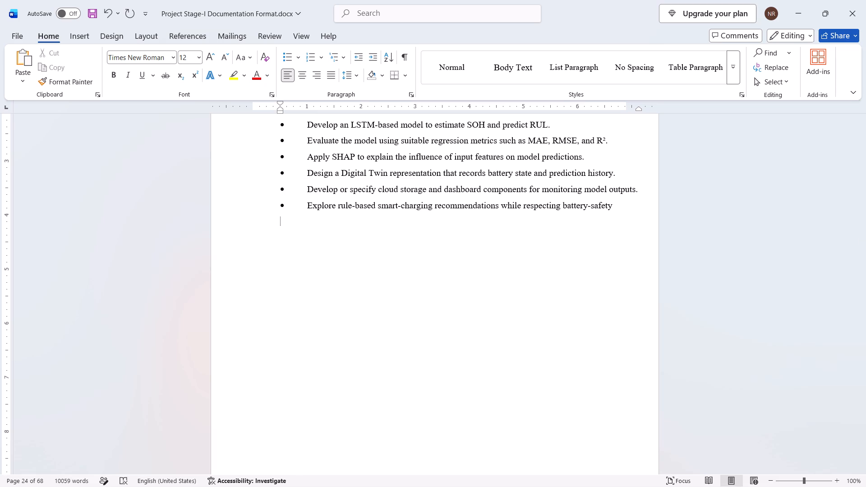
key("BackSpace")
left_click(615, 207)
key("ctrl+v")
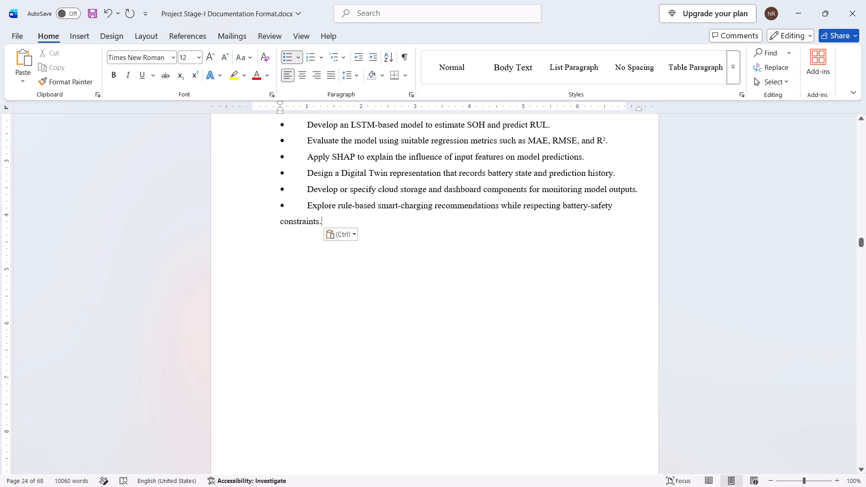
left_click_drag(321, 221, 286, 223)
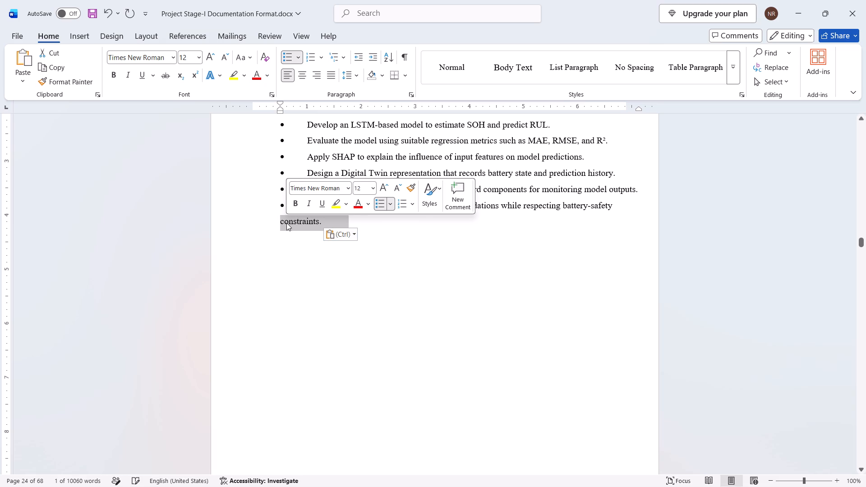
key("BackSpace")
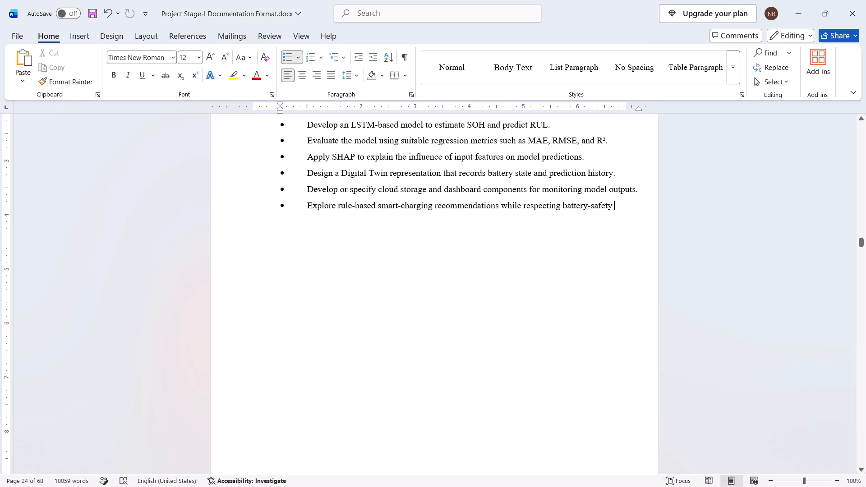
Add an unbulleted line below the last objectives bullet, indent it to the bullet text, and paste the copied word "constraints." there.
key("Return")
left_click(286, 56)
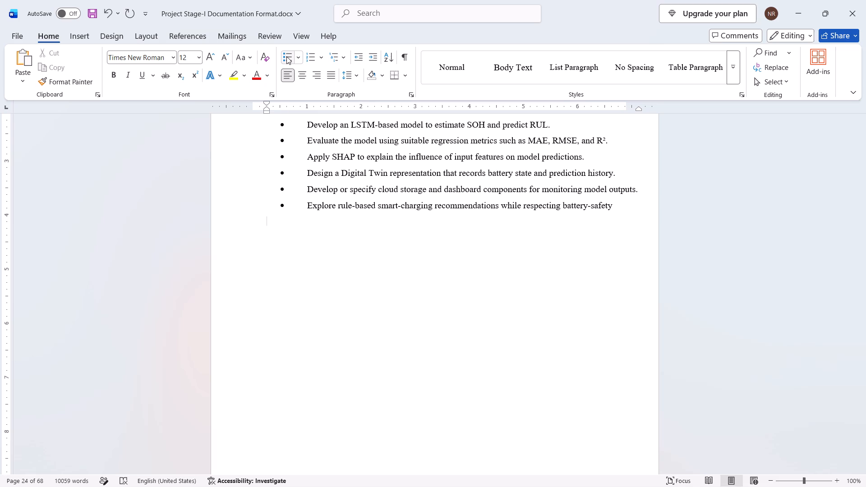
key("Tab")
key("Tab")
key("Tab")
key("Tab")
key("ctrl+v")
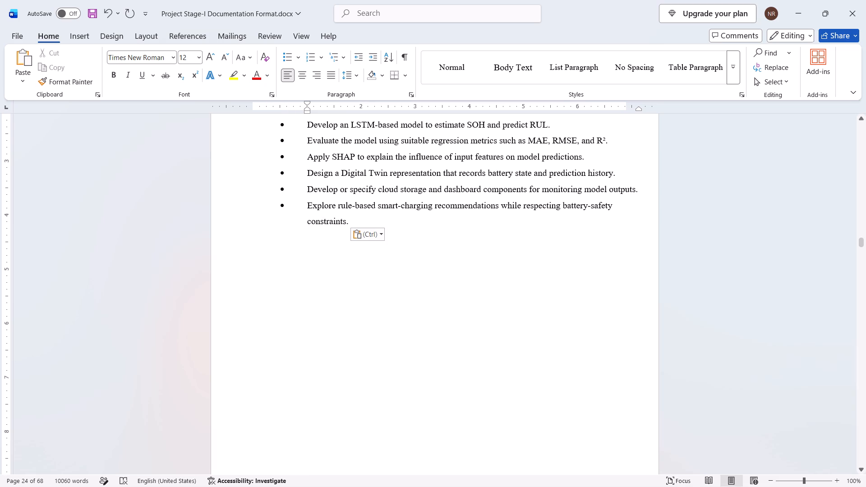
left_click(275, 227)
double_click(351, 171)
left_click(360, 275)
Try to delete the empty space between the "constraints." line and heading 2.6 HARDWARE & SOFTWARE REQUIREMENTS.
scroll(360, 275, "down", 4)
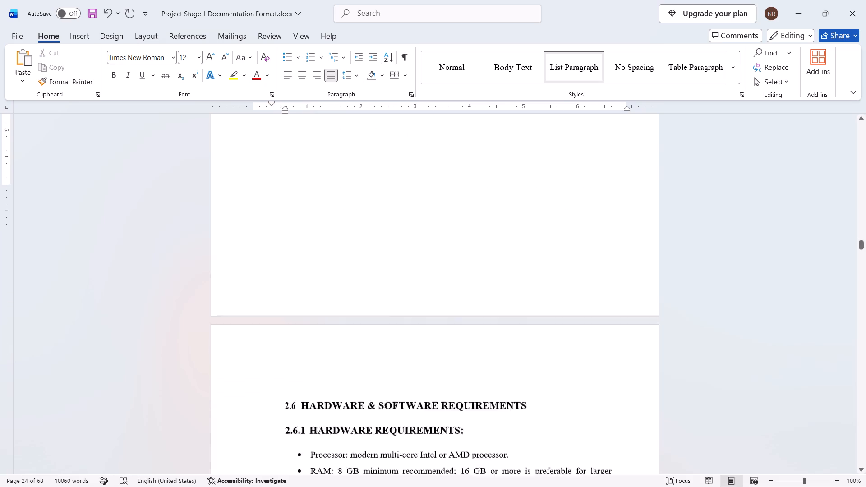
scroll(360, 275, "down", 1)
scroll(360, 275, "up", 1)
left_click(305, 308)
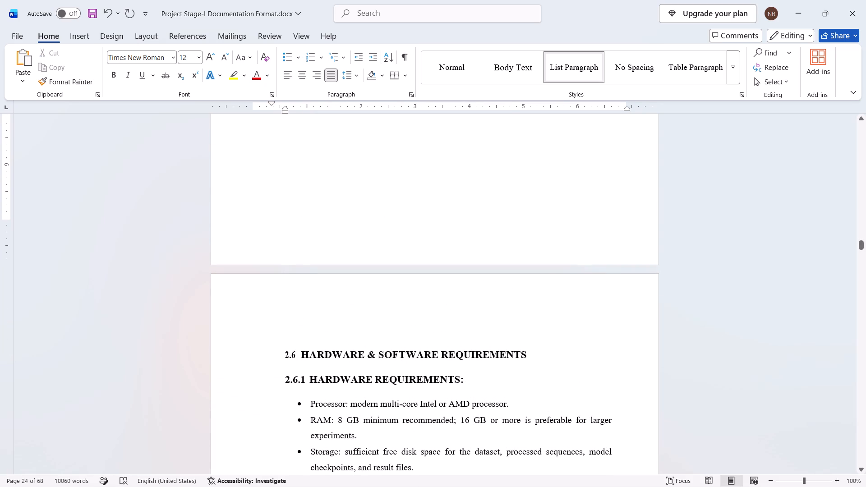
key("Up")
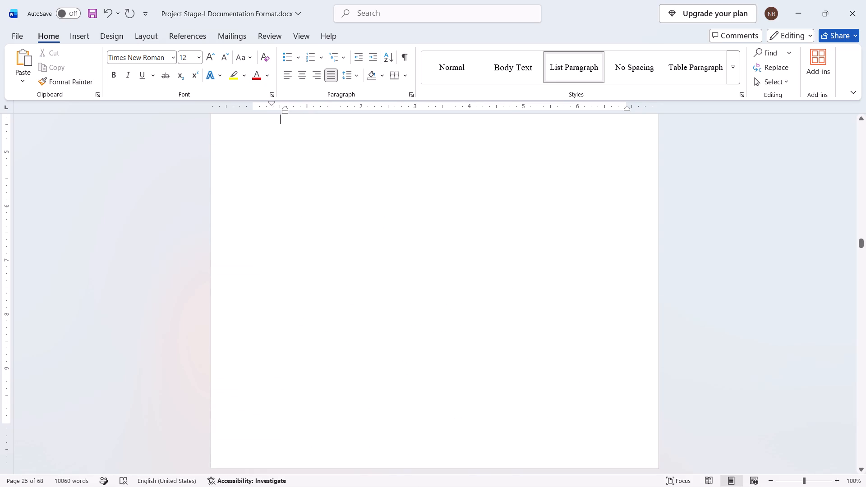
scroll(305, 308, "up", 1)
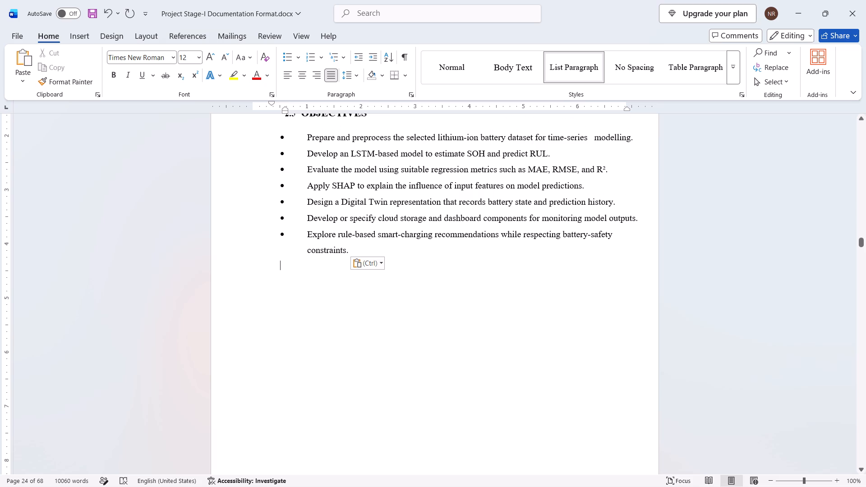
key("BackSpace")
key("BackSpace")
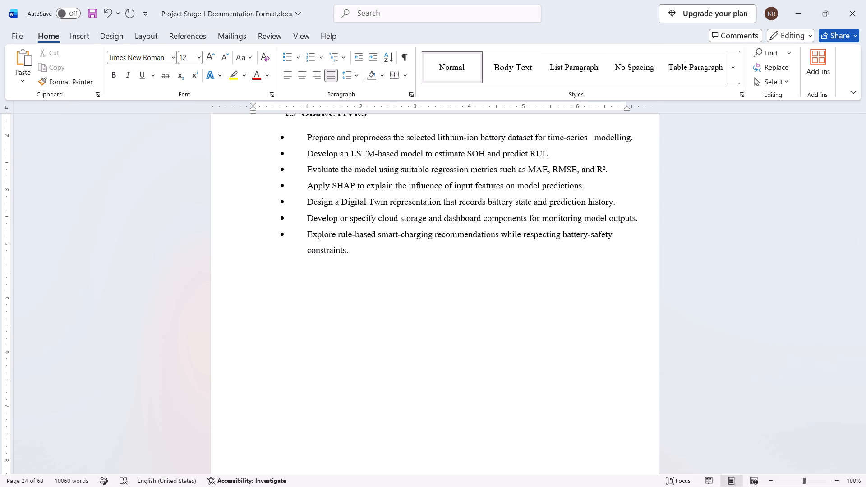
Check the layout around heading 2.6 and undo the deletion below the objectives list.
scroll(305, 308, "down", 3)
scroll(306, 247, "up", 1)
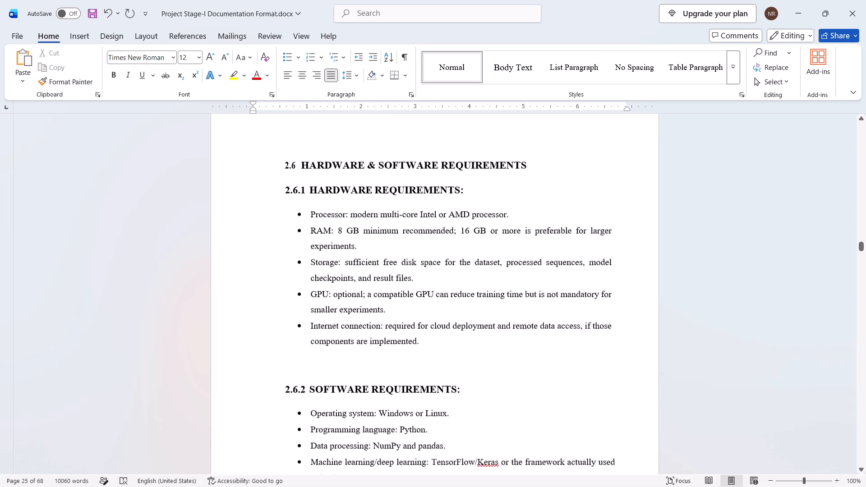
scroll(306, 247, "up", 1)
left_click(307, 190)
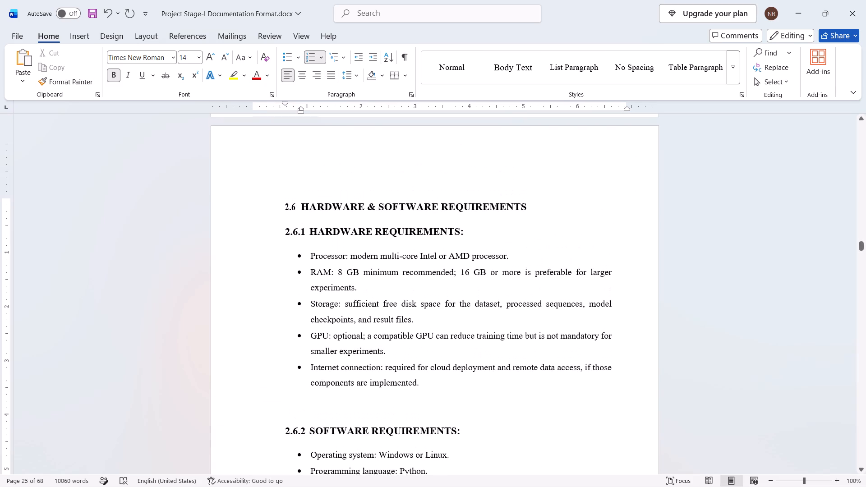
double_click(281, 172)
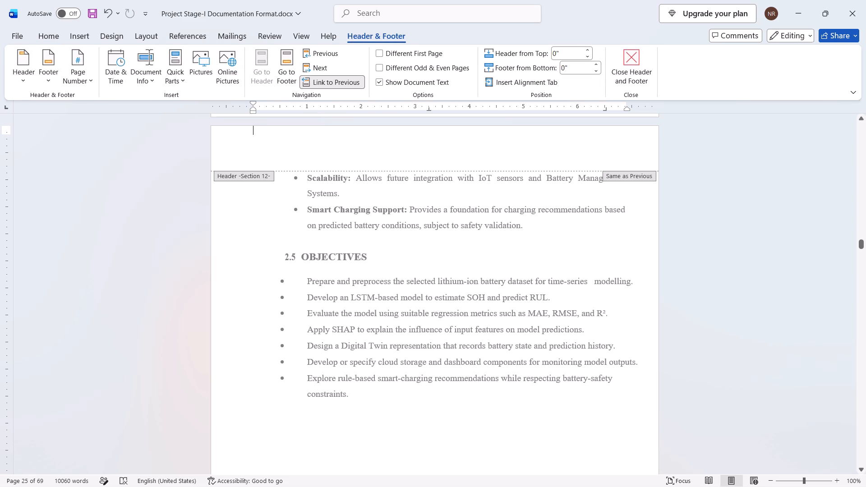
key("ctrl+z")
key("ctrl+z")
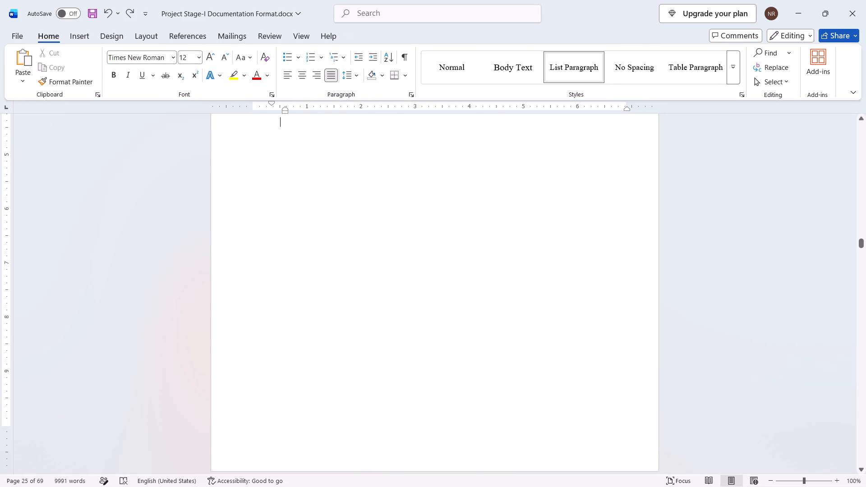
Delete the empty line directly below the "constraints." line at the end of the objectives list.
scroll(316, 209, "up", 1)
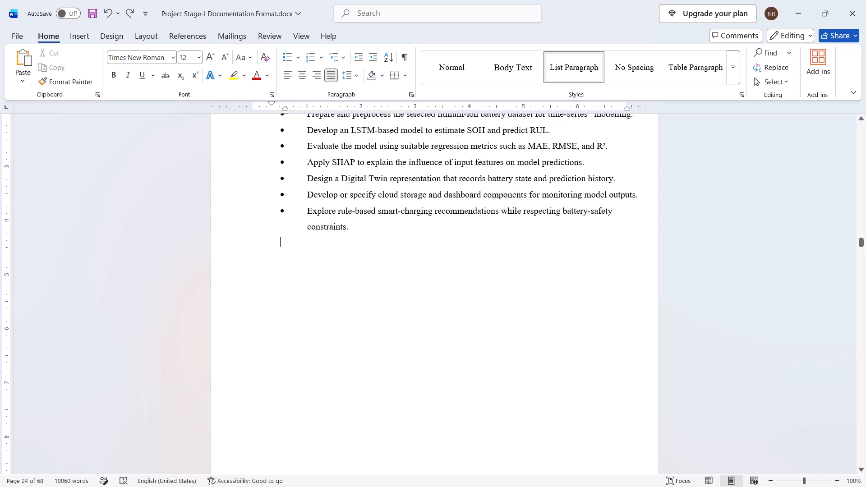
left_click_drag(338, 340, 285, 270)
left_click_drag(280, 245, 310, 346)
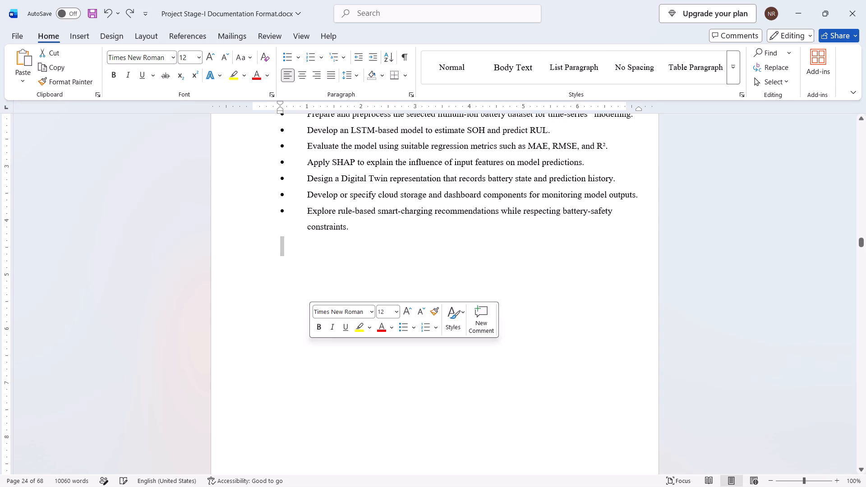
key("BackSpace")
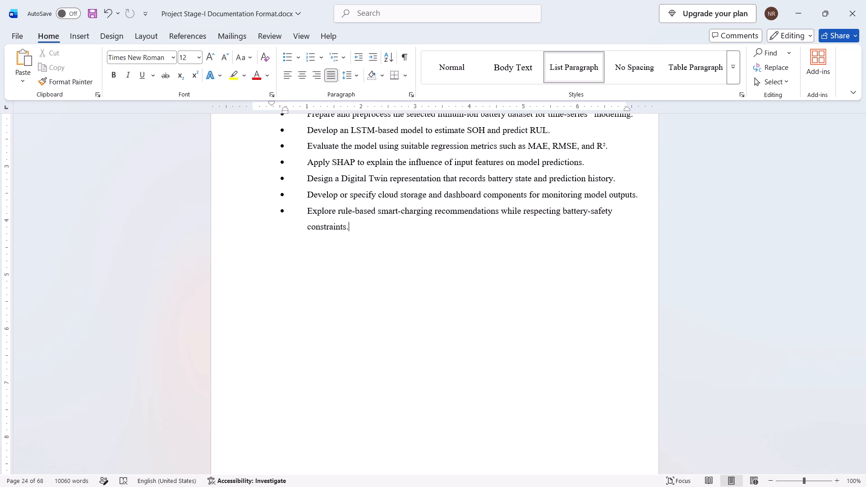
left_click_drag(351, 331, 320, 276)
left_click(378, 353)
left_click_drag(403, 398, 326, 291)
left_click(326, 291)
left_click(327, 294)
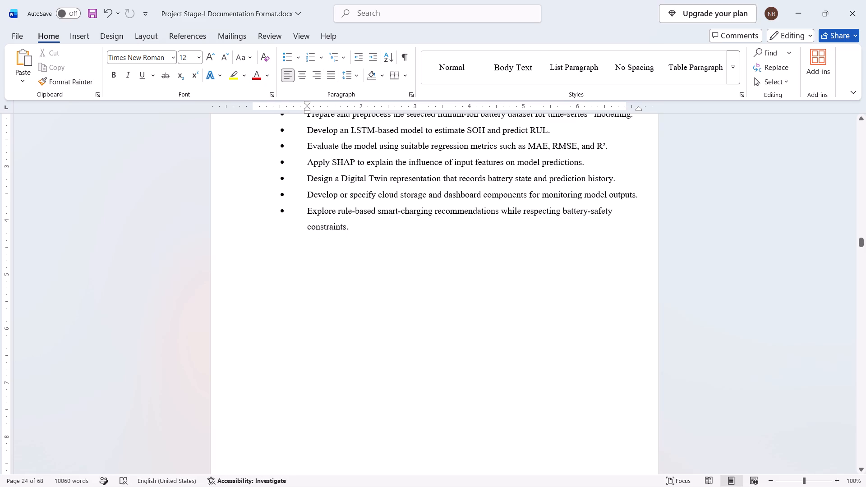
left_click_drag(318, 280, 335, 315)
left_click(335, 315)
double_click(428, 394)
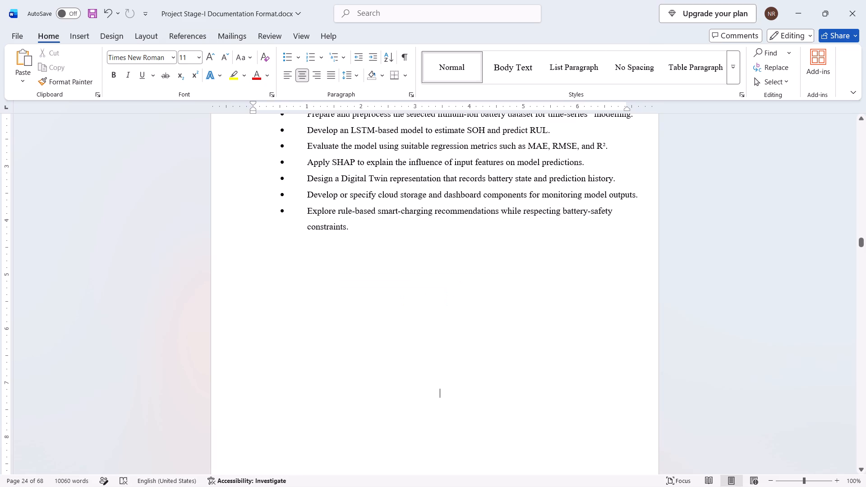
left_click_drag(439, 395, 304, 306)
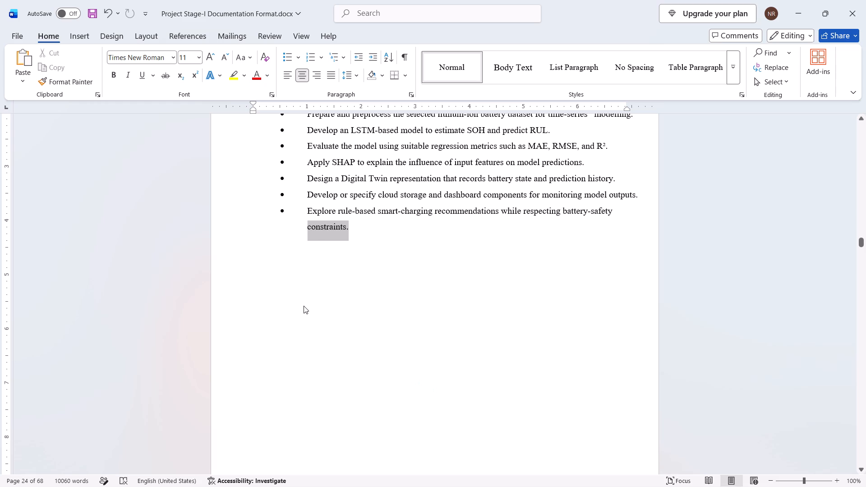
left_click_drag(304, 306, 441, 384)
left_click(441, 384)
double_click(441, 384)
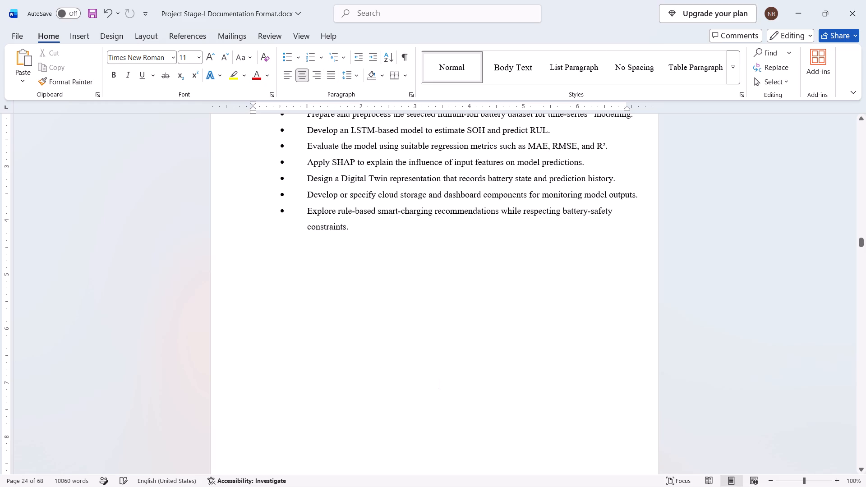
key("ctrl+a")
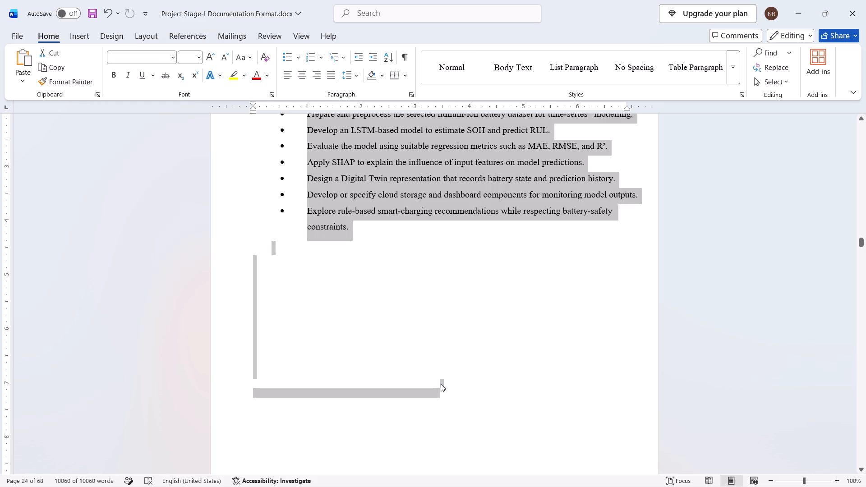
Delete the run of empty lines in the blank area below the objectives list, up to just under "constraints.".
left_click(442, 392)
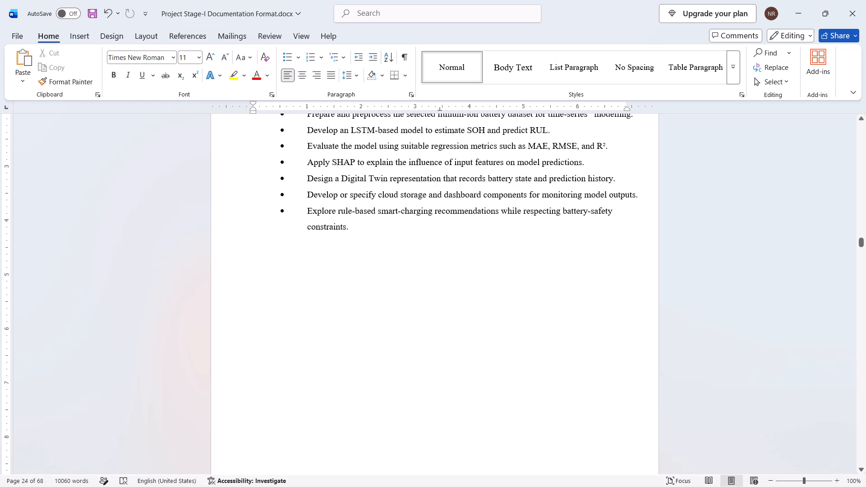
key("BackSpace")
key("BackSpace")
key("BackSpace")
key("BackSpace")
key("BackSpace")
key("BackSpace")
key("BackSpace")
key("BackSpace")
key("BackSpace")
key("BackSpace")
key("BackSpace")
key("BackSpace")
key("BackSpace")
key("BackSpace")
key("BackSpace")
key("BackSpace")
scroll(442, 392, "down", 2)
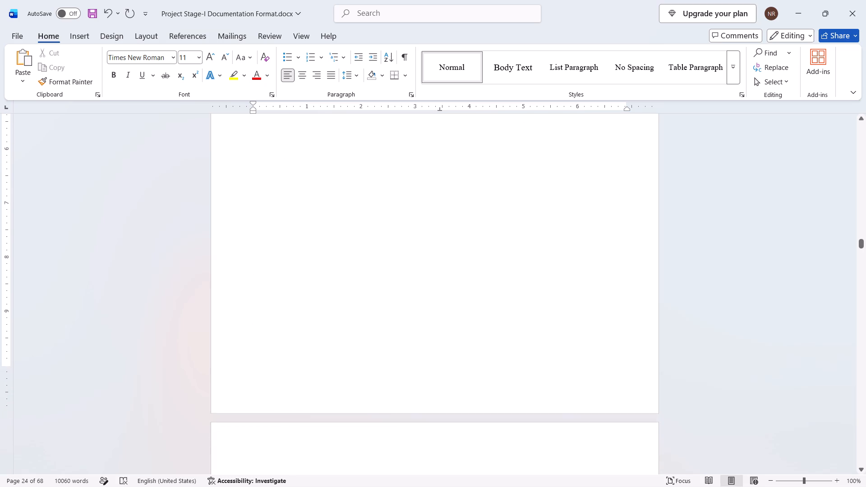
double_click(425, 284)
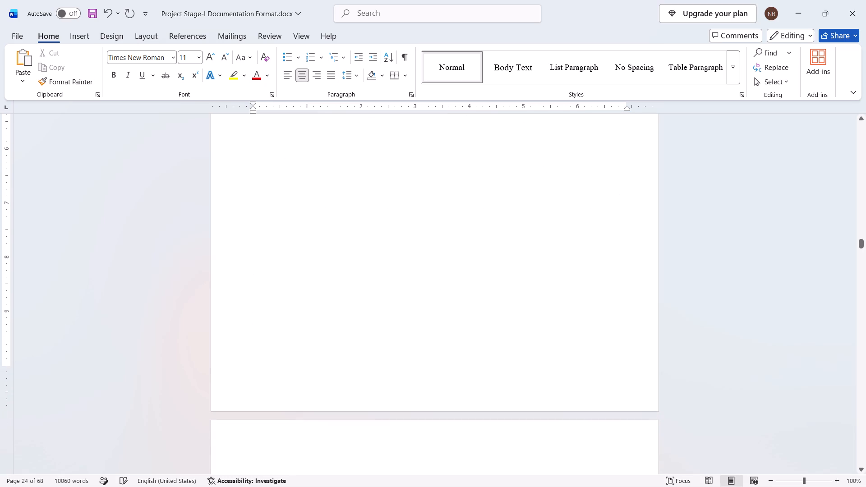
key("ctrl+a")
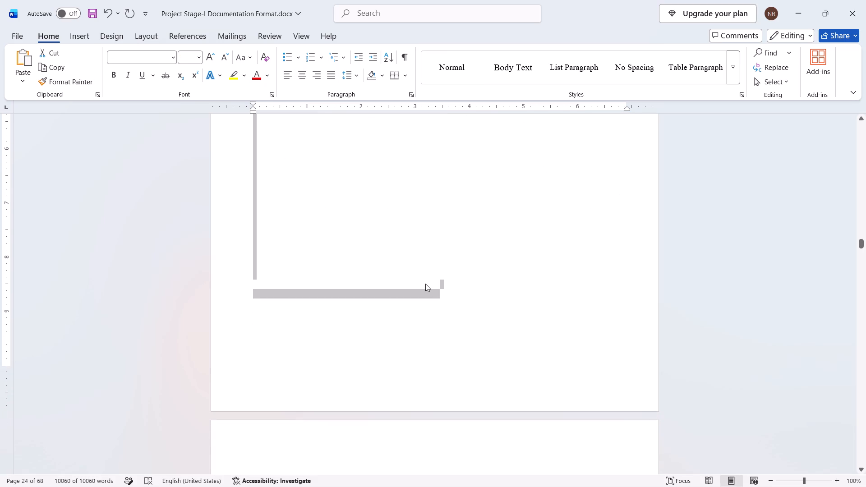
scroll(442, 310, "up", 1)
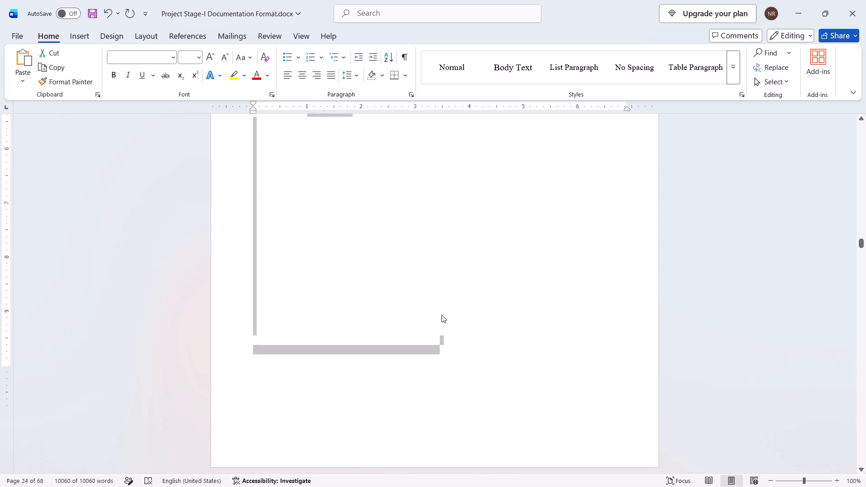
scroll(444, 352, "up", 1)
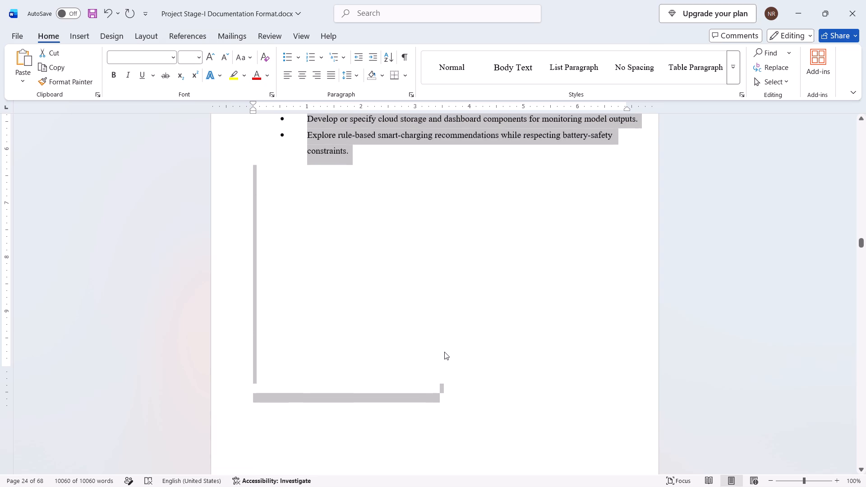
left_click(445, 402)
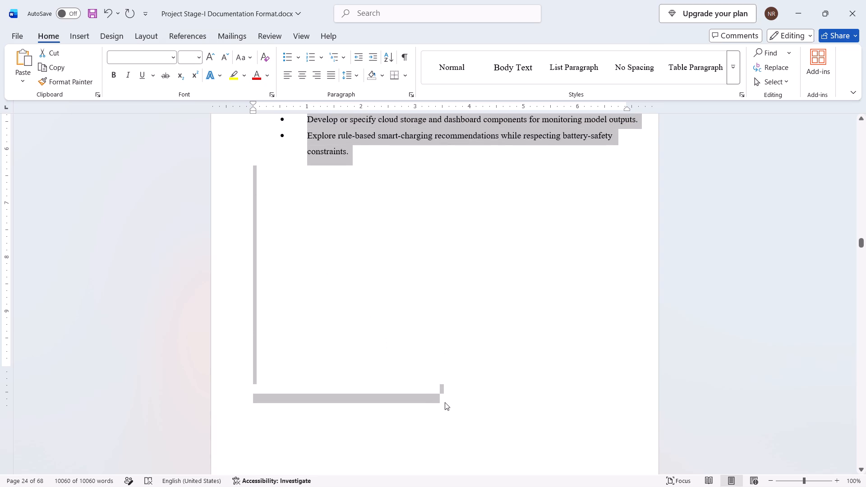
Remove the remaining blank space so heading 2.6 HARDWARE & SOFTWARE REQUIREMENTS directly follows the "constraints." line.
left_click_drag(440, 399, 425, 391)
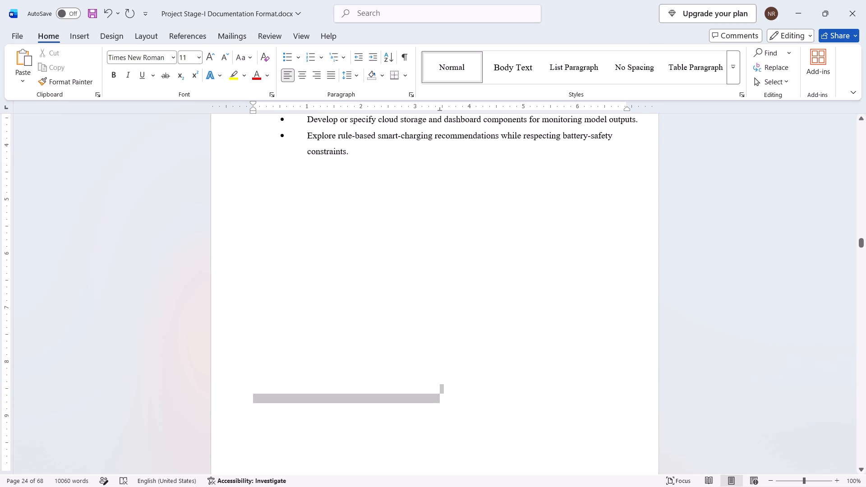
left_click_drag(425, 391, 266, 250)
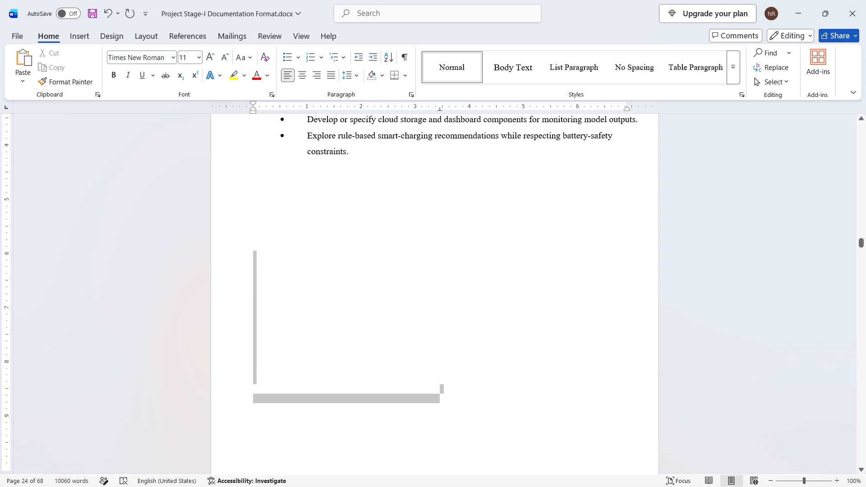
left_click_drag(266, 250, 268, 198)
key("BackSpace")
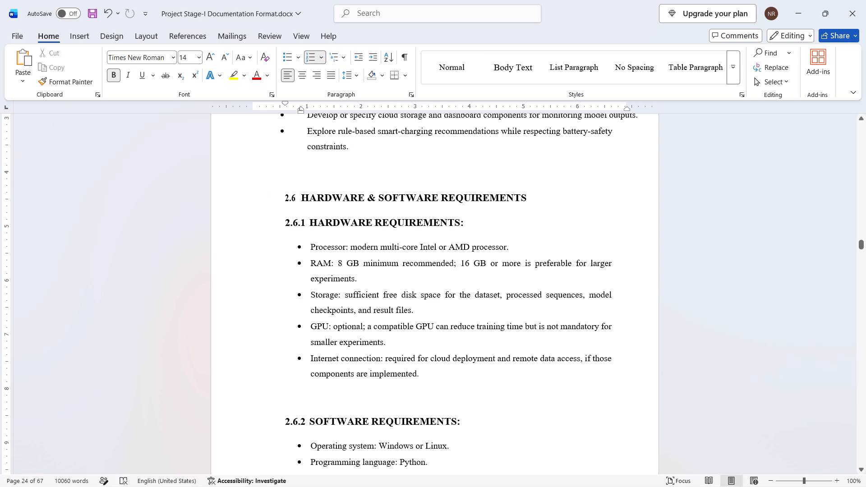
key("Up")
key("BackSpace")
key("BackSpace")
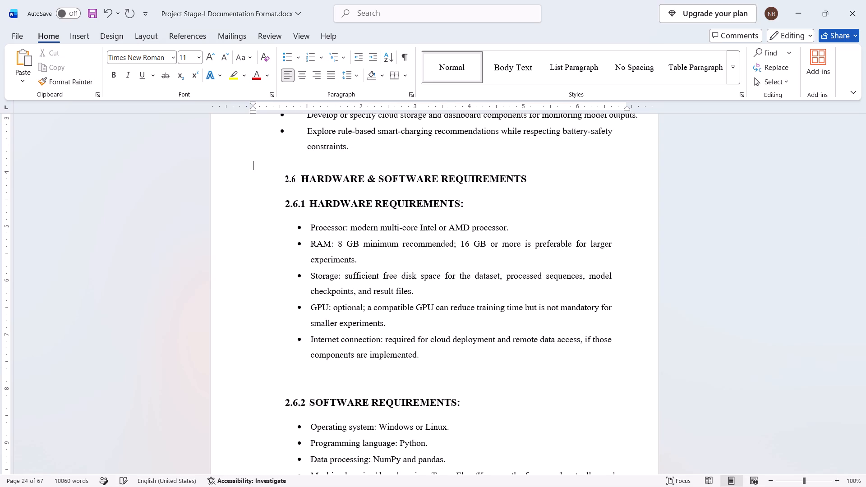
key("BackSpace")
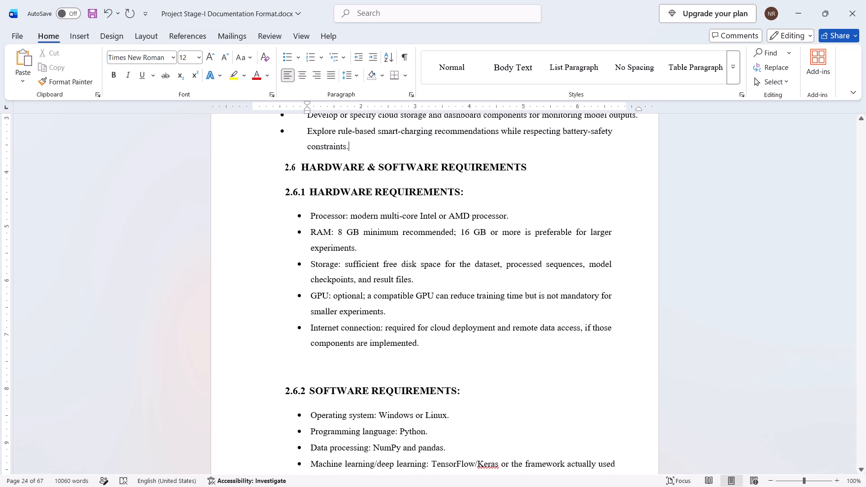
Examine the pages from heading 2.6 to the 4.SYSTEM ARCHITECTURE & DESIGN title page for leftover blank gaps.
left_click(283, 171)
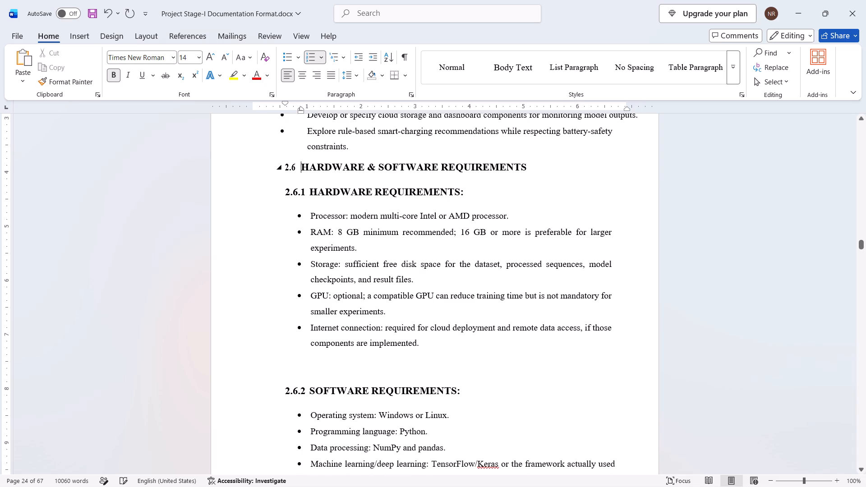
scroll(300, 238, "down", 3)
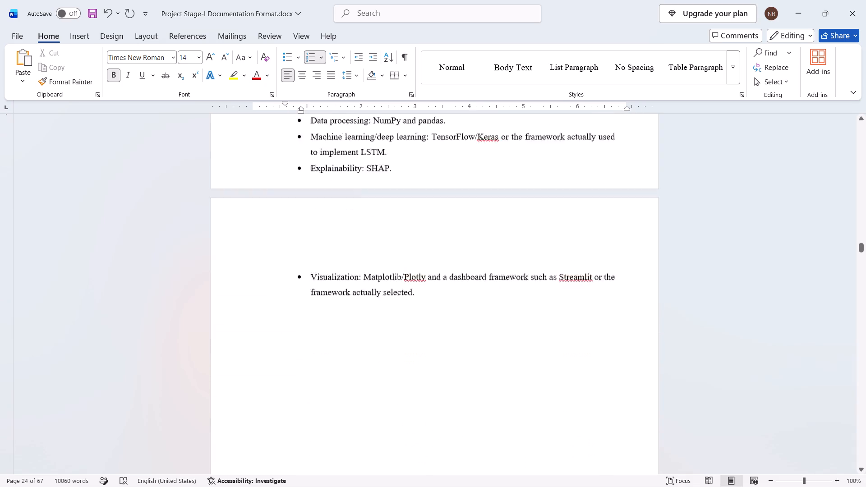
scroll(300, 238, "down", 5)
scroll(300, 238, "up", 2)
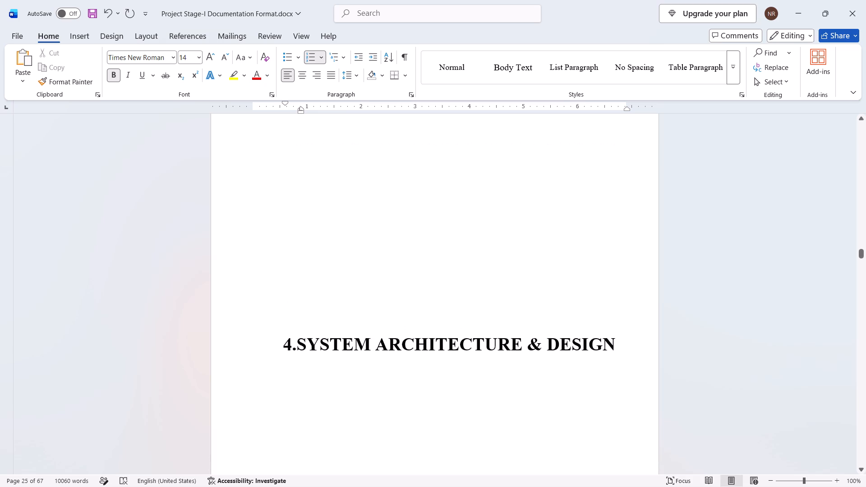
scroll(300, 238, "up", 4)
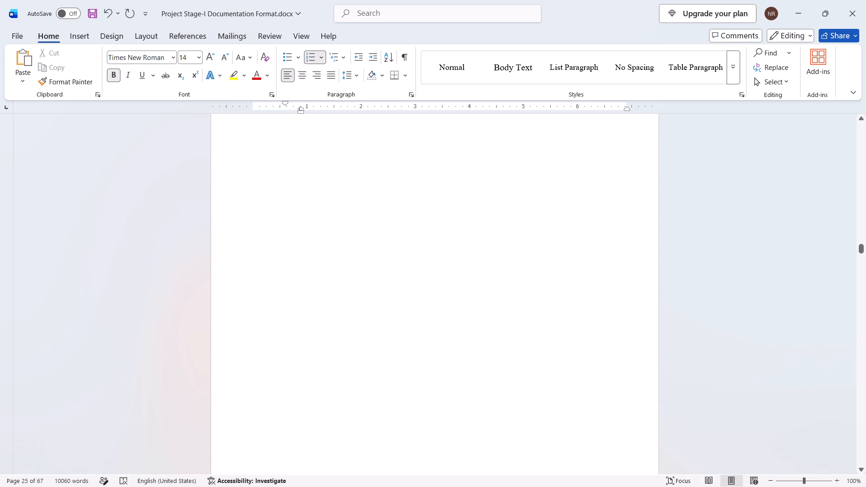
scroll(300, 238, "up", 4)
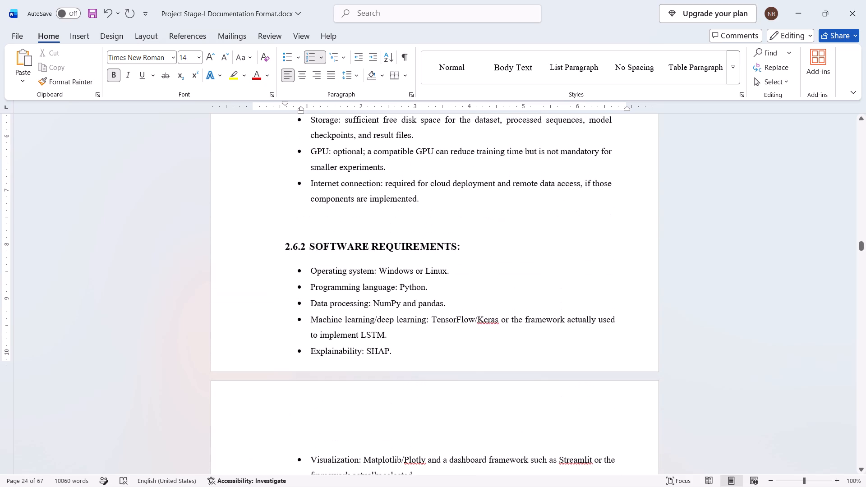
Delete the two empty lines between the "Internet connection" bullet and heading 2.6.2 SOFTWARE REQUIREMENTS.
left_click(300, 234)
key("BackSpace")
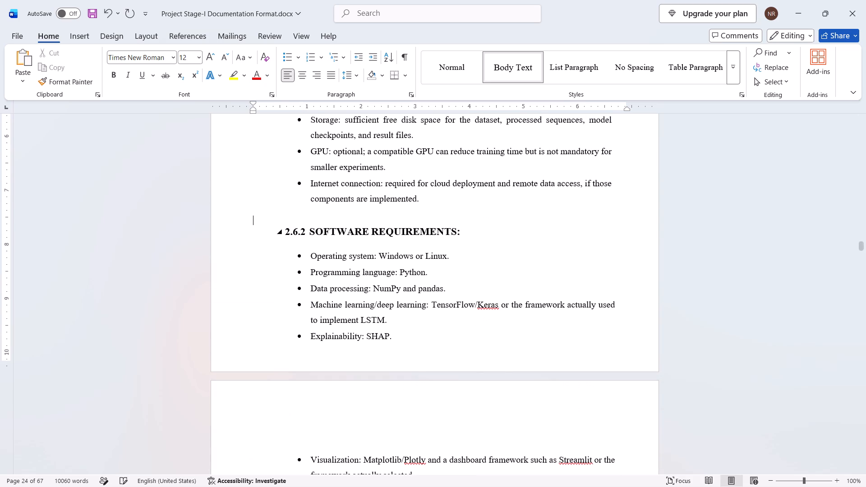
key("BackSpace")
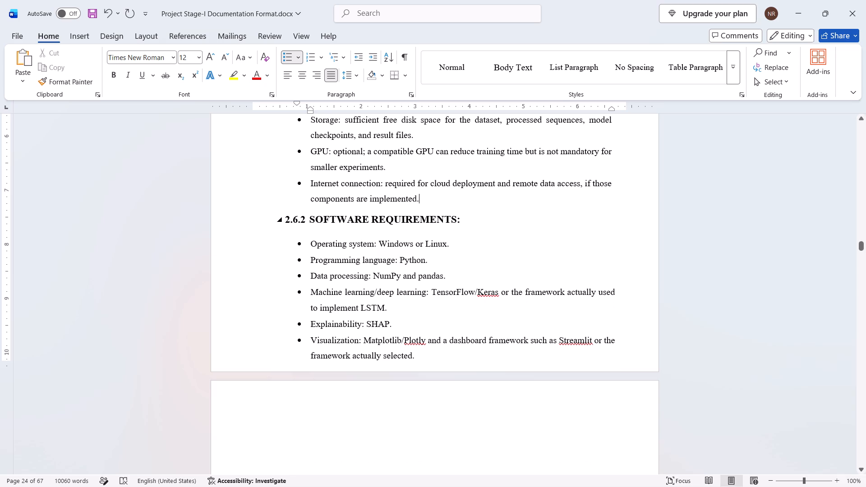
Check the page layout from section 2.6.2 to the chapter 4 title page and back to the page containing 2.5 OBJECTIVES.
scroll(350, 248, "down", 4)
scroll(350, 248, "up", 1)
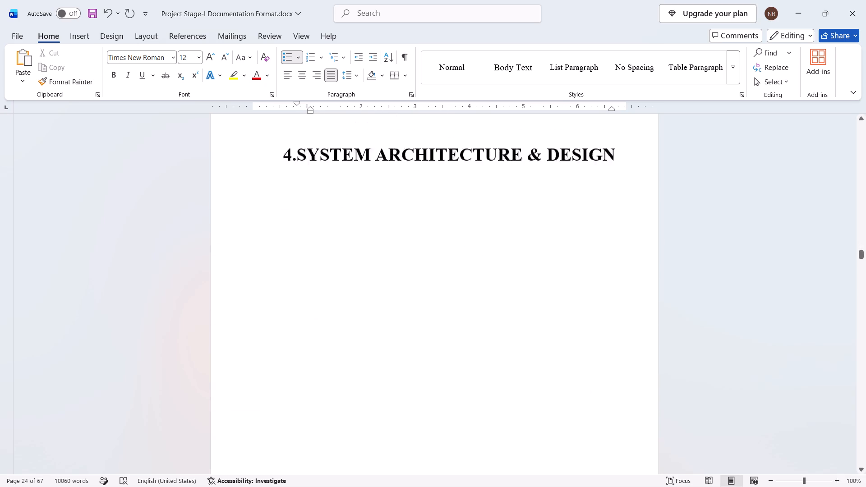
scroll(350, 248, "up", 5)
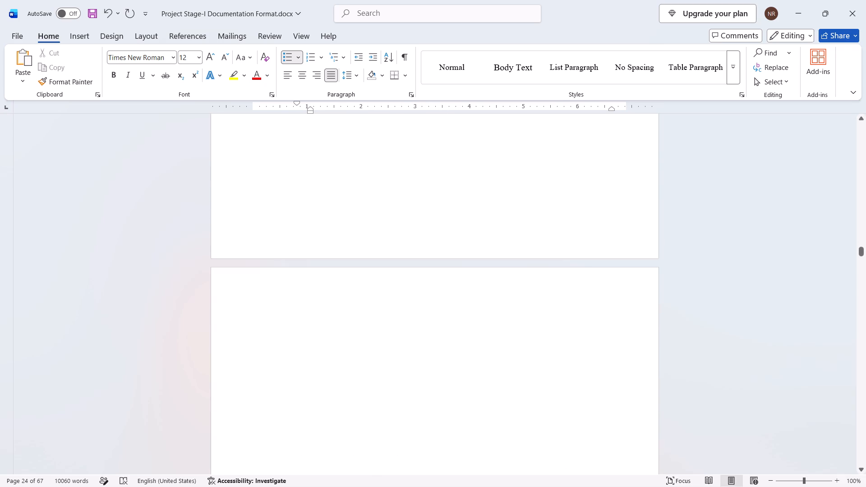
scroll(350, 248, "up", 11)
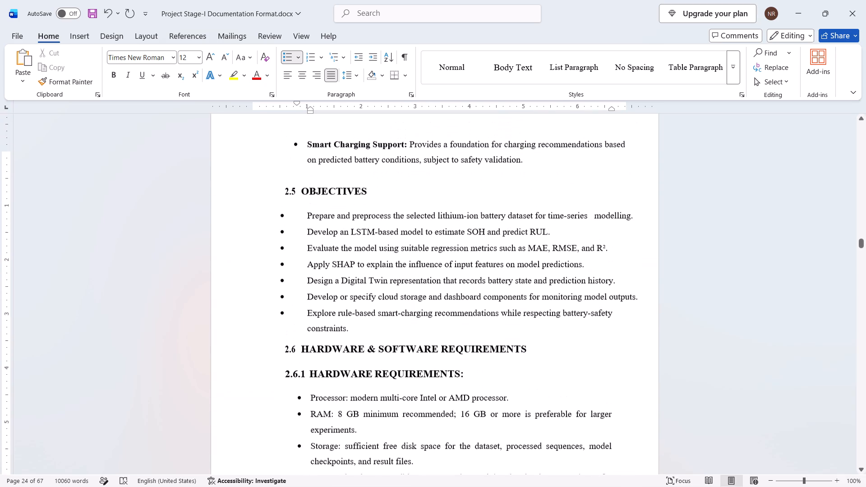
scroll(316, 197, "up", 1)
left_click(316, 254)
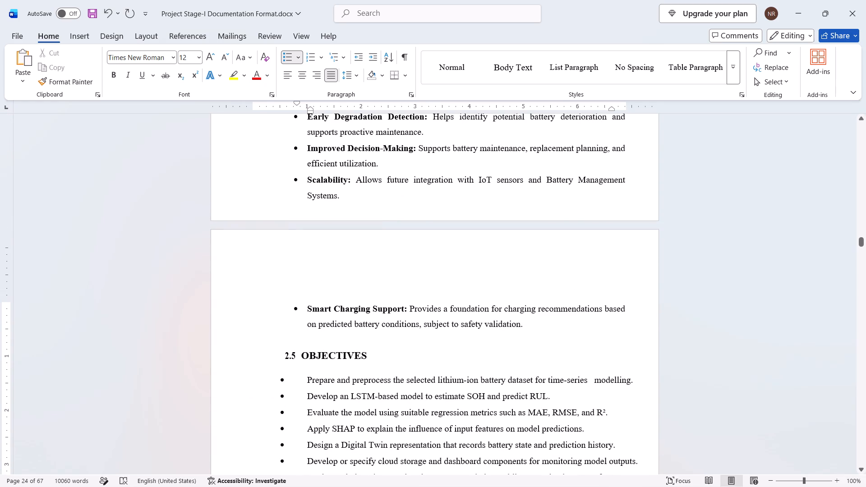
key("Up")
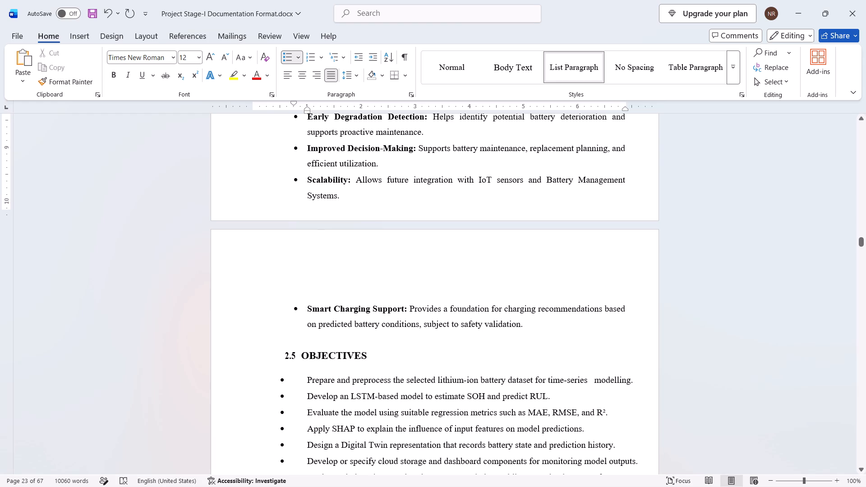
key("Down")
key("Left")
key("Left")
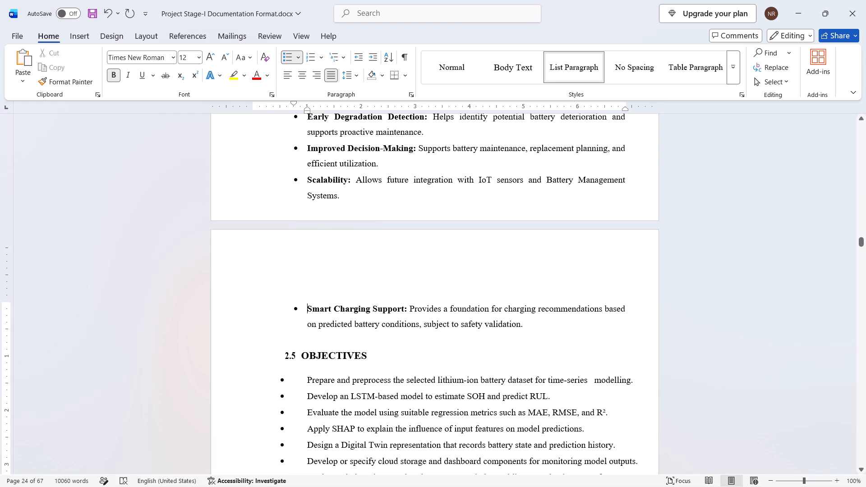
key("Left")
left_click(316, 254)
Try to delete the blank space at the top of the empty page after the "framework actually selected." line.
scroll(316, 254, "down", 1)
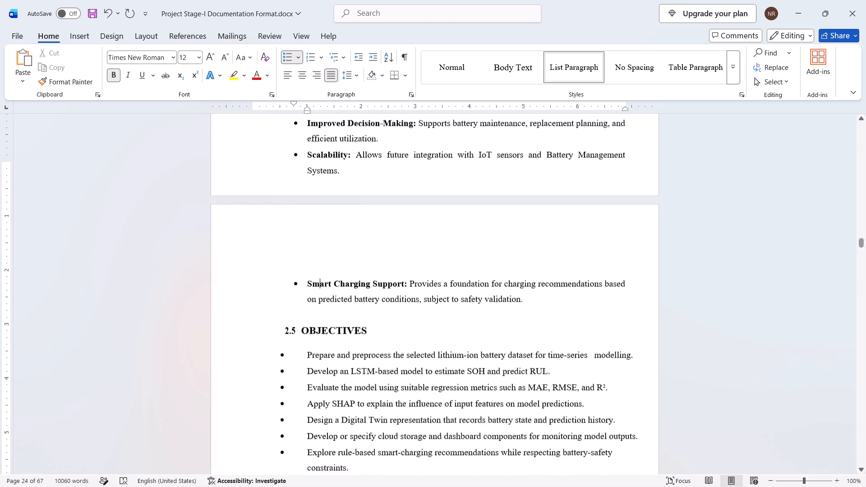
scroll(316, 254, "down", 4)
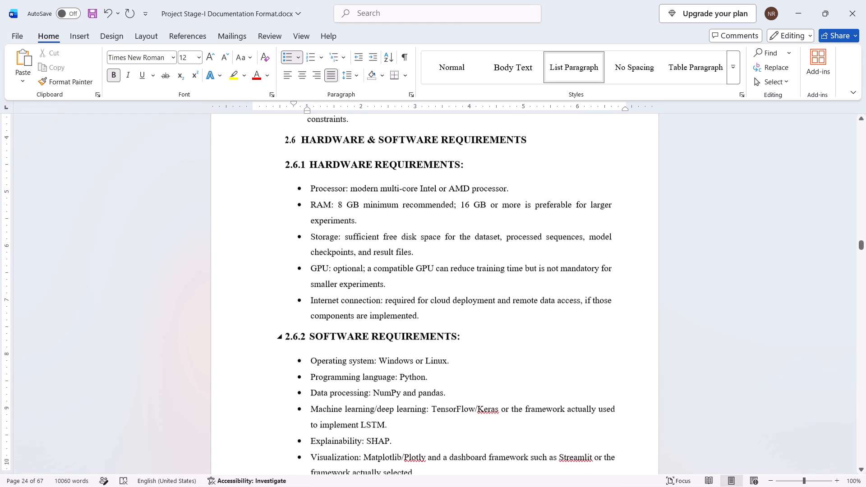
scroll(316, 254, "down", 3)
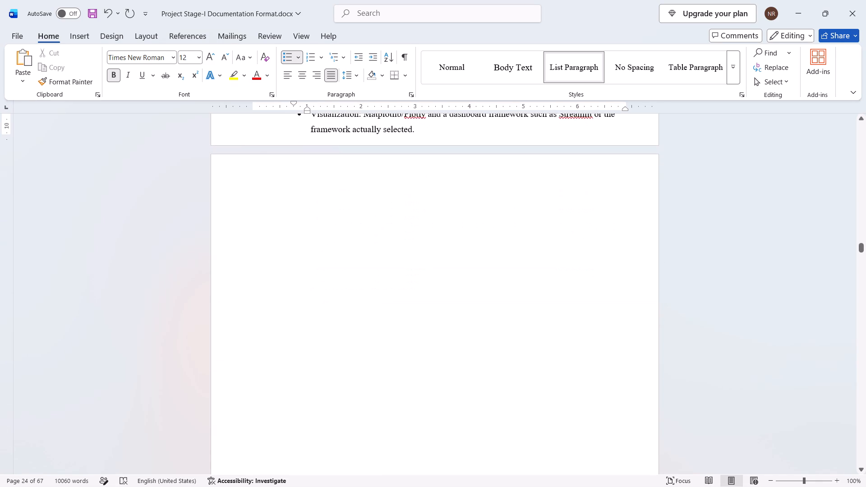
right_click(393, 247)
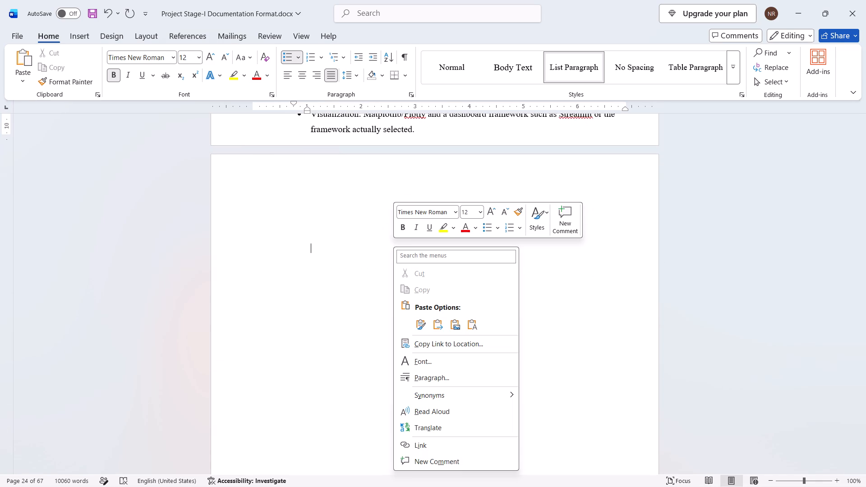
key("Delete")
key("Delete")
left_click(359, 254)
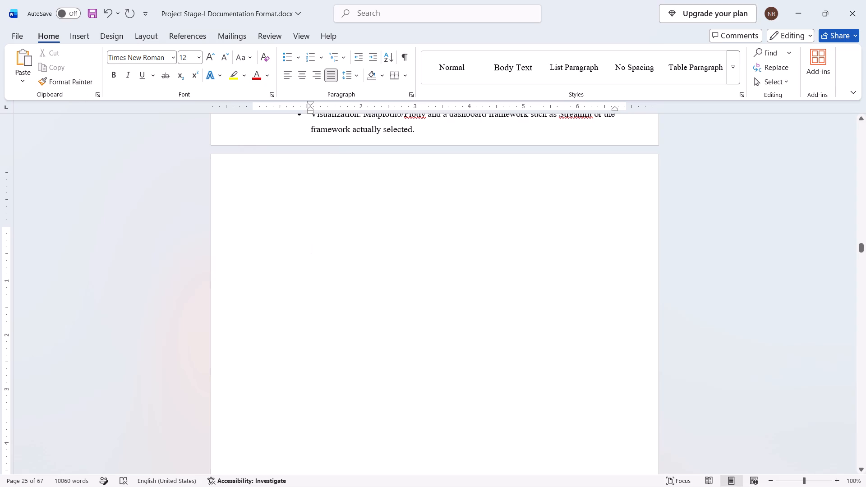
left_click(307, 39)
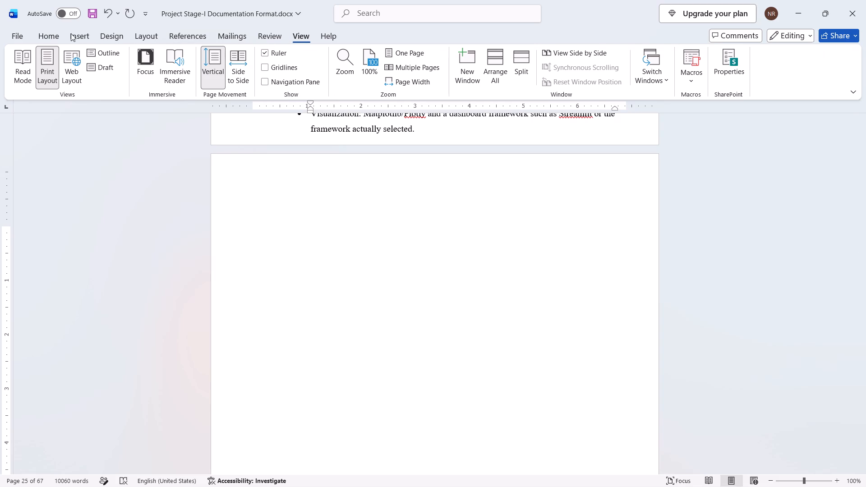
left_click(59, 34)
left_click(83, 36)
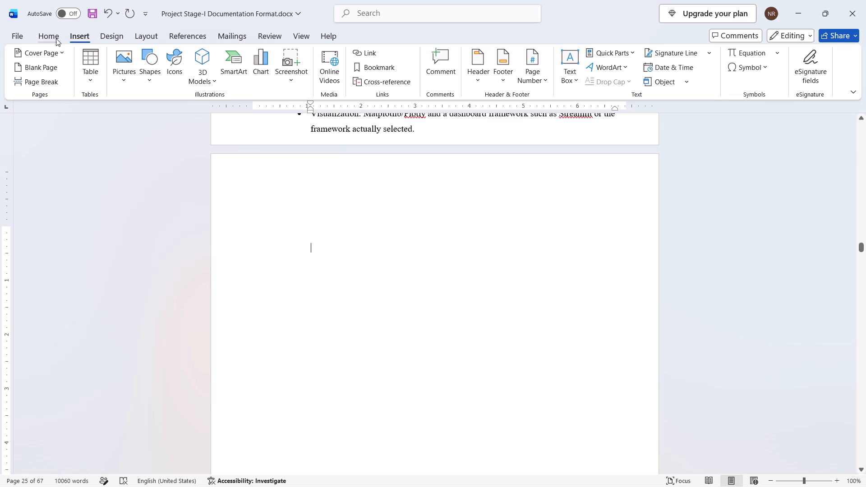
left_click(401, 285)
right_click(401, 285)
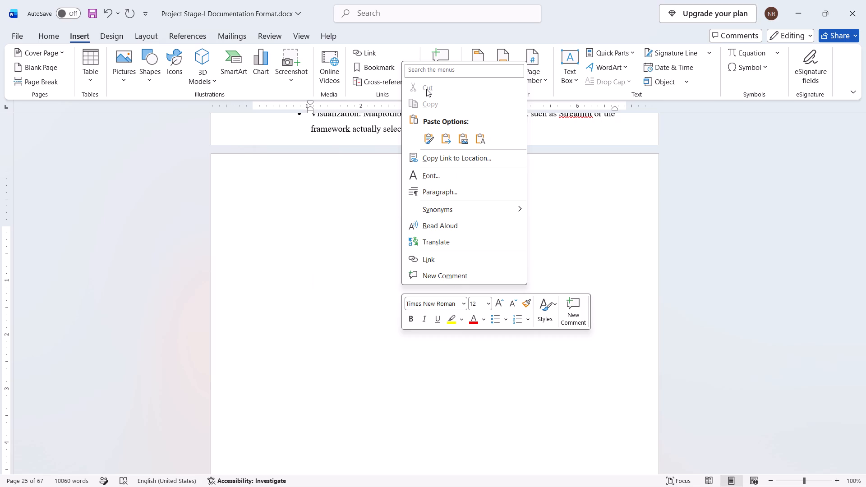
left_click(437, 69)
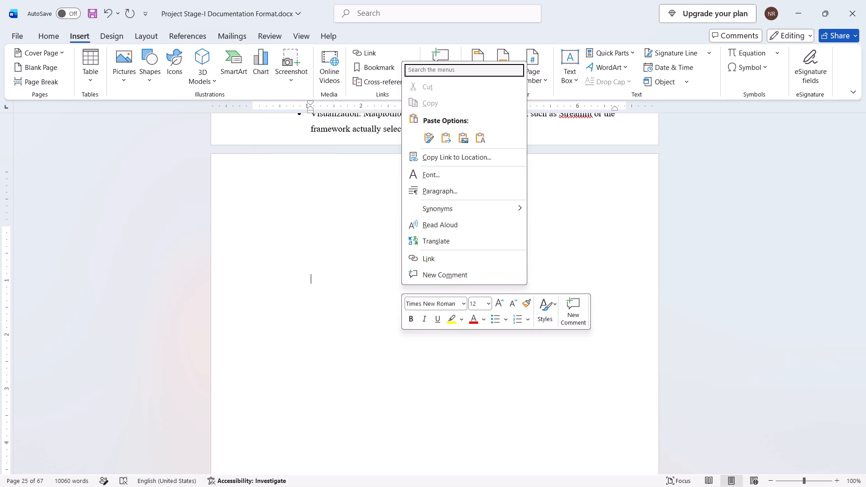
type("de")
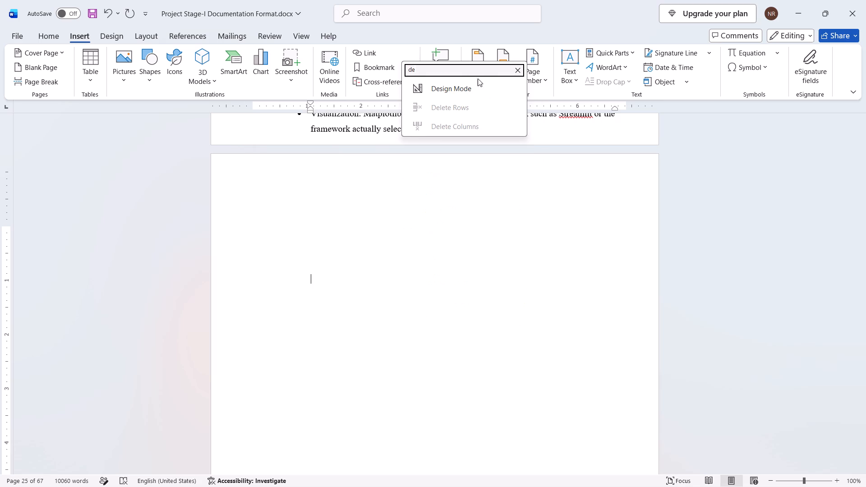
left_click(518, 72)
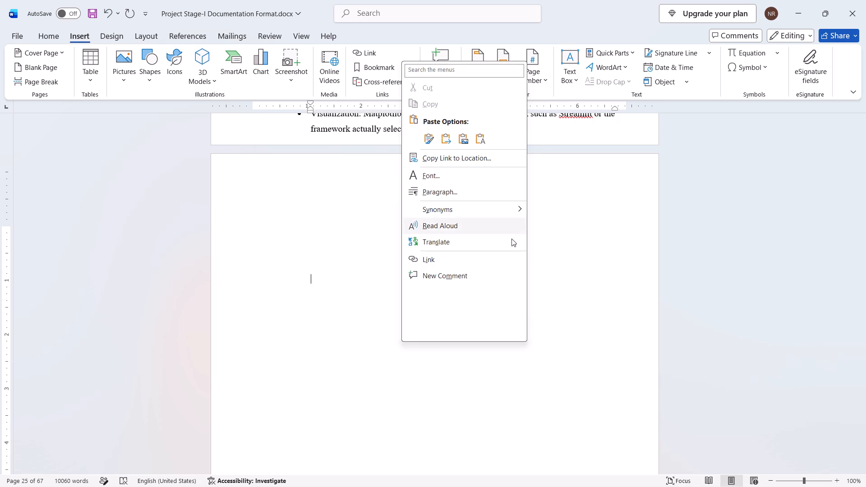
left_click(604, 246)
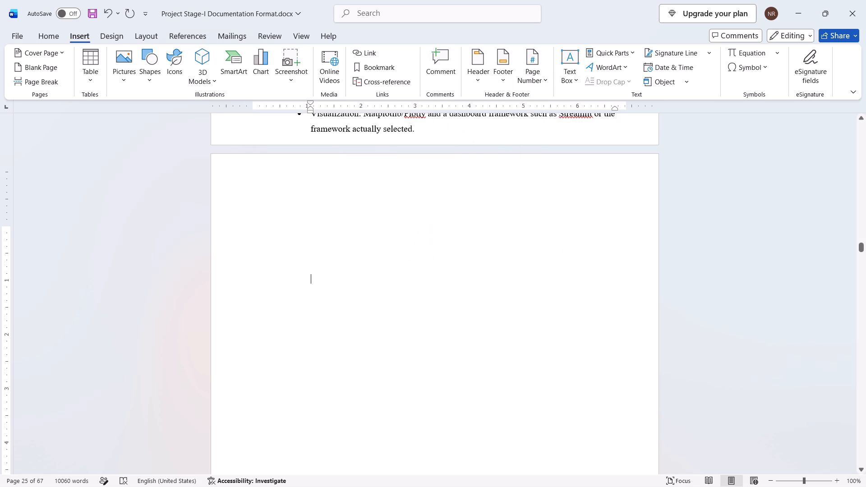
Try to remove the blank page between section 2.6.2 and the 4.SYSTEM ARCHITECTURE & DESIGN title page by deleting its empty lines.
key("Delete")
key("Delete")
key("Delete")
key("Delete")
key("Delete")
key("Delete")
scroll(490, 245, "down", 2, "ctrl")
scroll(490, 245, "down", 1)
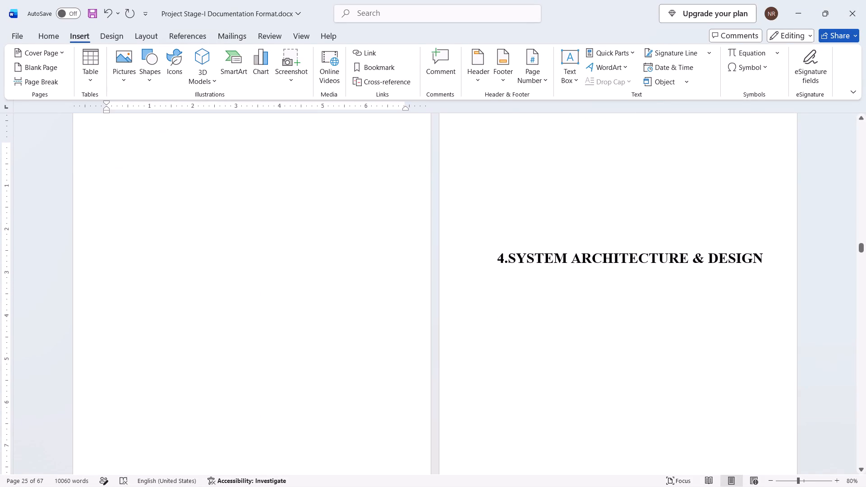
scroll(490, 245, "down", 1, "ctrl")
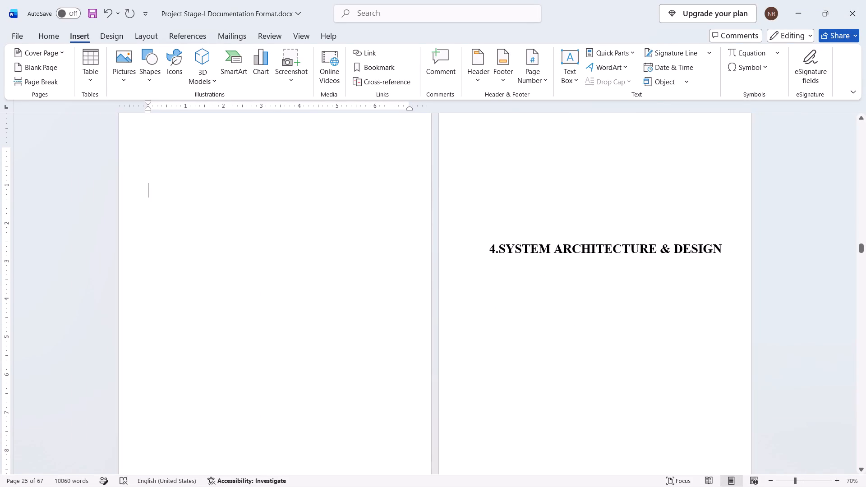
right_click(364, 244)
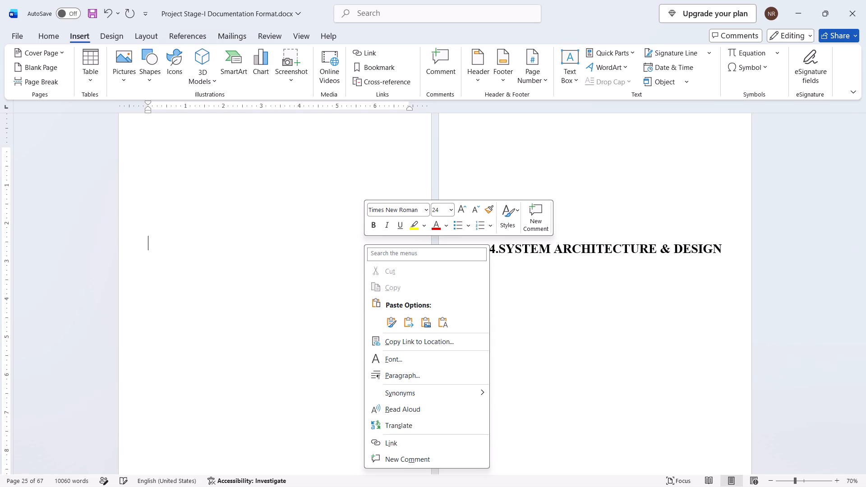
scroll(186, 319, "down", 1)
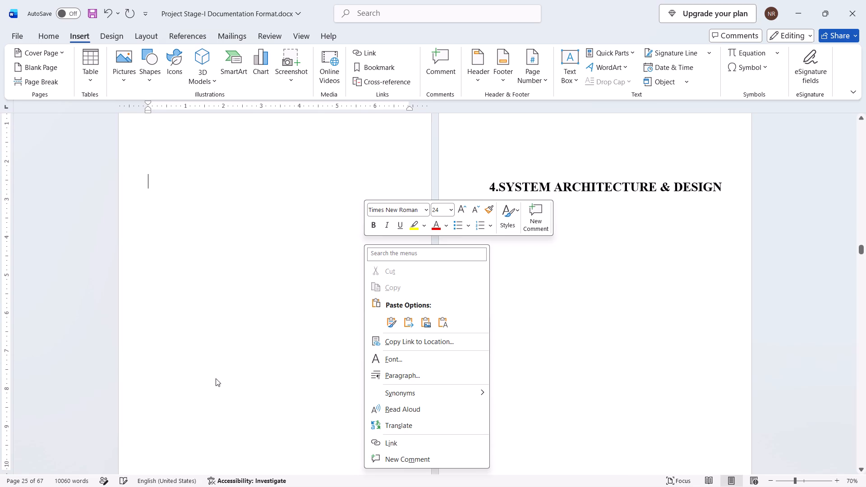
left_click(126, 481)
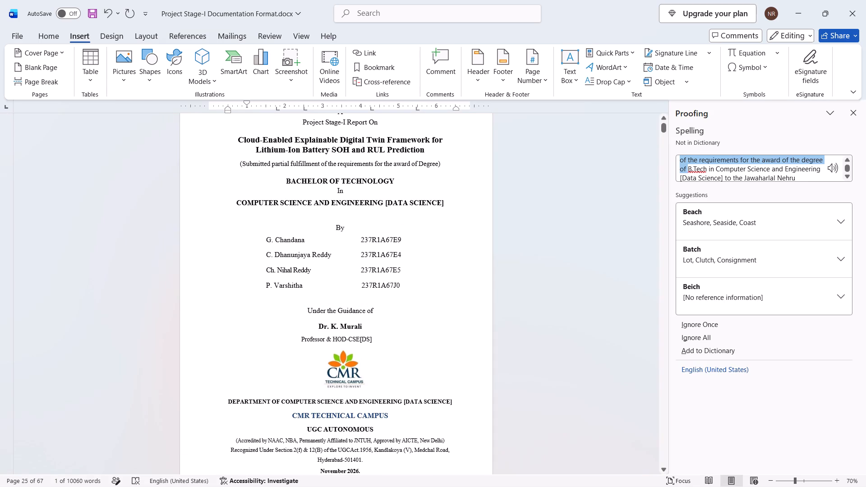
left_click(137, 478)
Review the page layout from the acknowledgement and table of contents through to the 4.SYSTEM ARCHITECTURE & DESIGN title page.
scroll(419, 388, "down", 6)
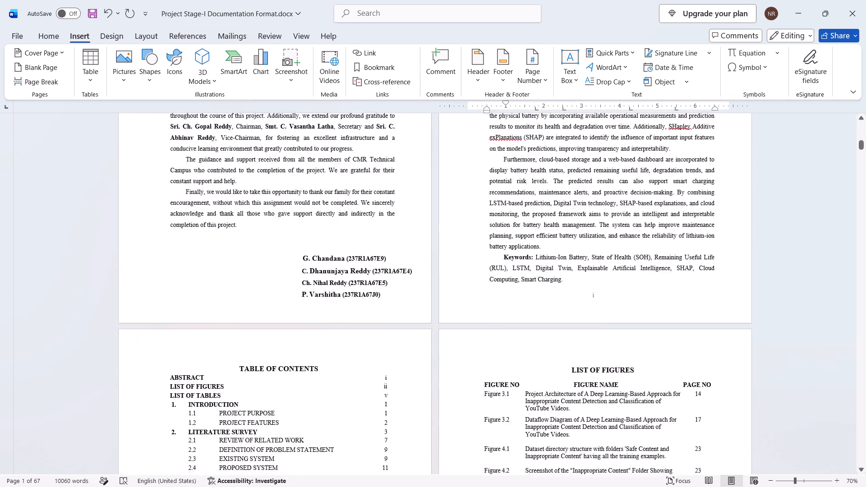
scroll(419, 388, "down", 4)
scroll(419, 388, "up", 2)
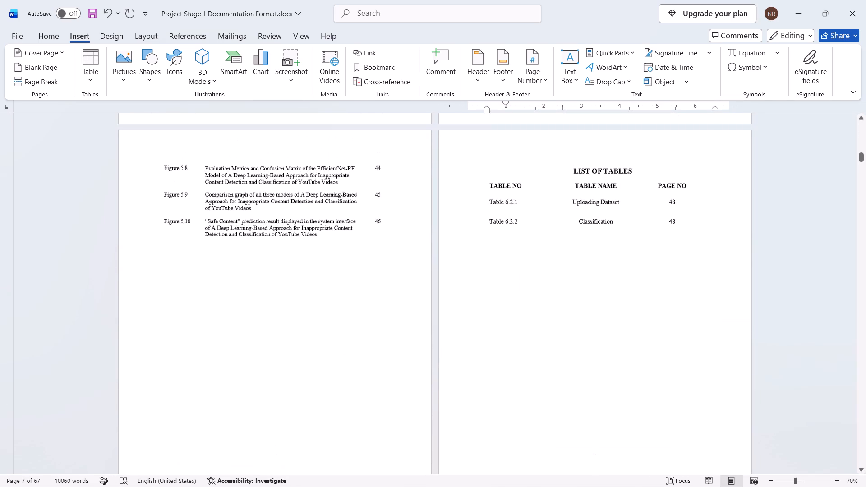
scroll(419, 388, "down", 10)
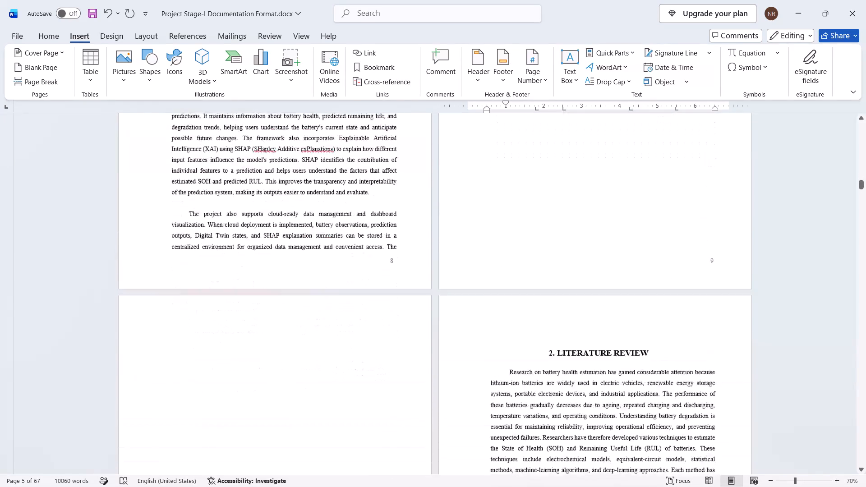
scroll(419, 388, "down", 4)
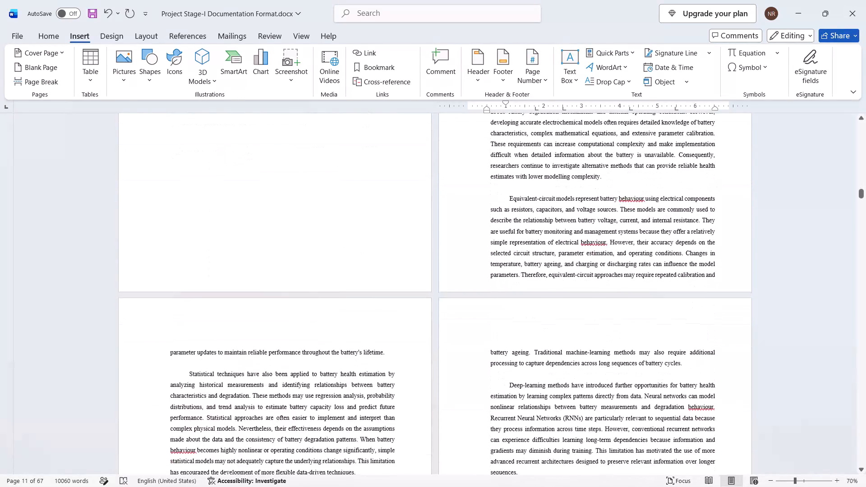
scroll(419, 388, "down", 5)
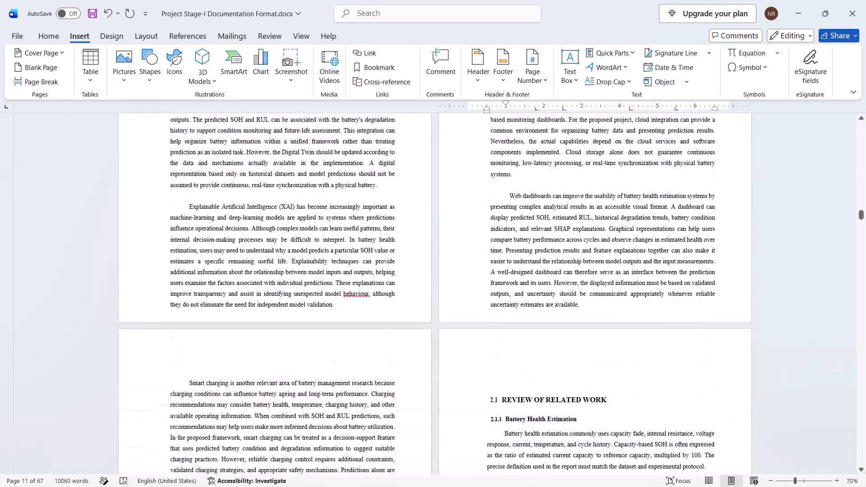
scroll(419, 388, "down", 3)
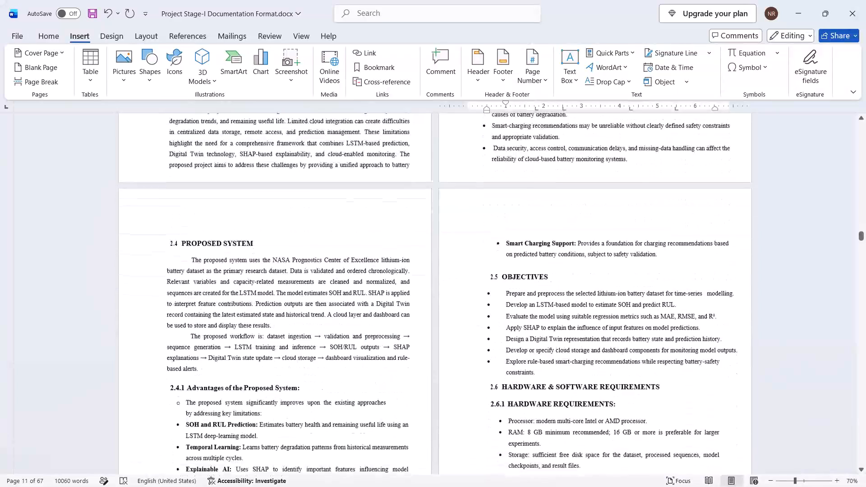
scroll(419, 388, "down", 3)
scroll(419, 388, "up", 1)
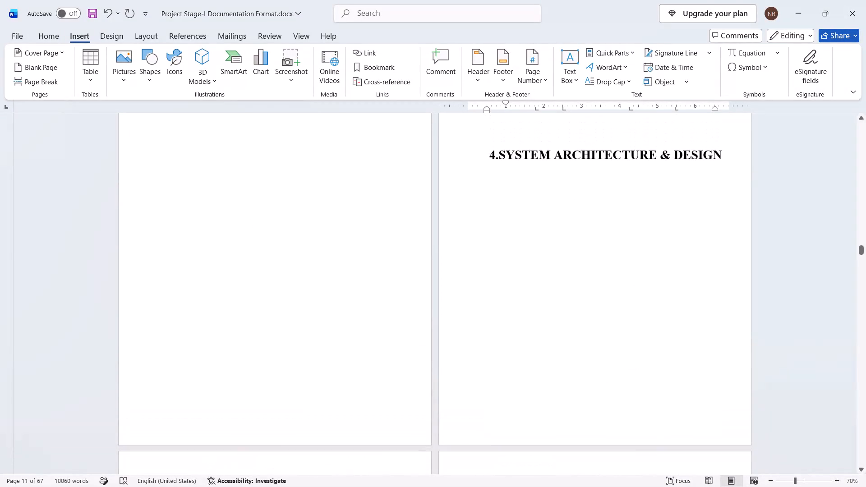
Compare the chapter numbering and layout of the System Architecture & Design pages with the earlier literature review pages.
right_click(330, 292)
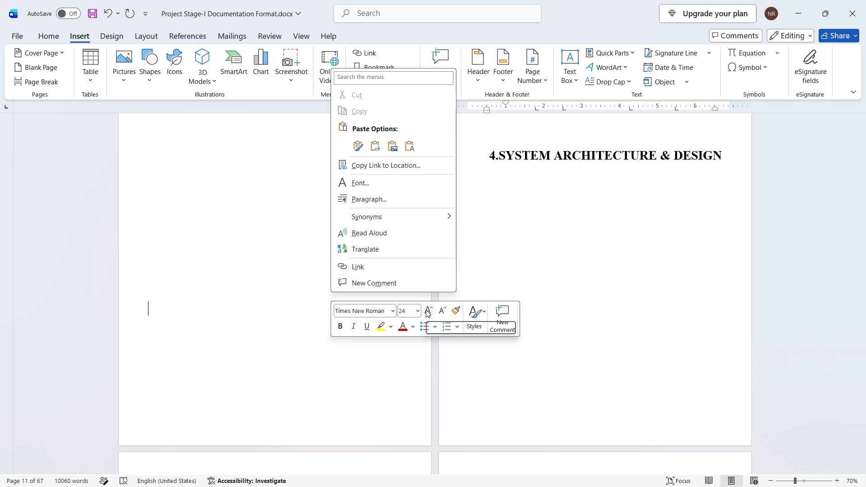
left_click(358, 387)
scroll(358, 387, "down", 2)
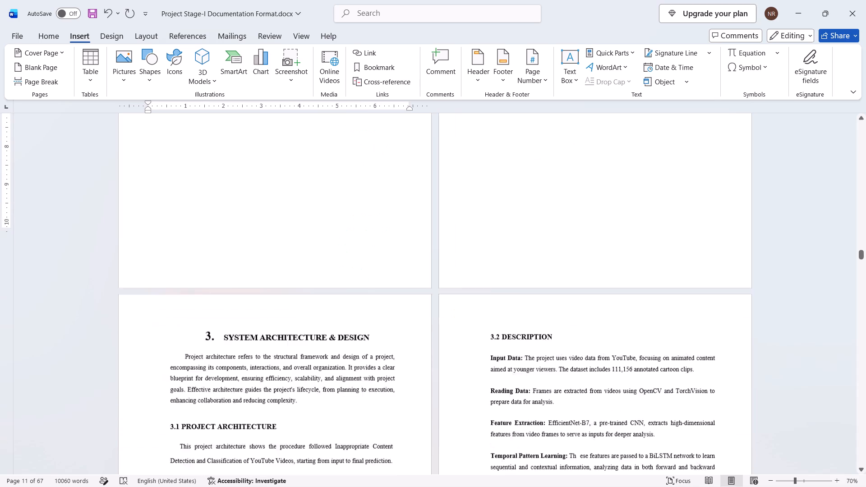
scroll(358, 387, "down", 3)
scroll(358, 387, "up", 2)
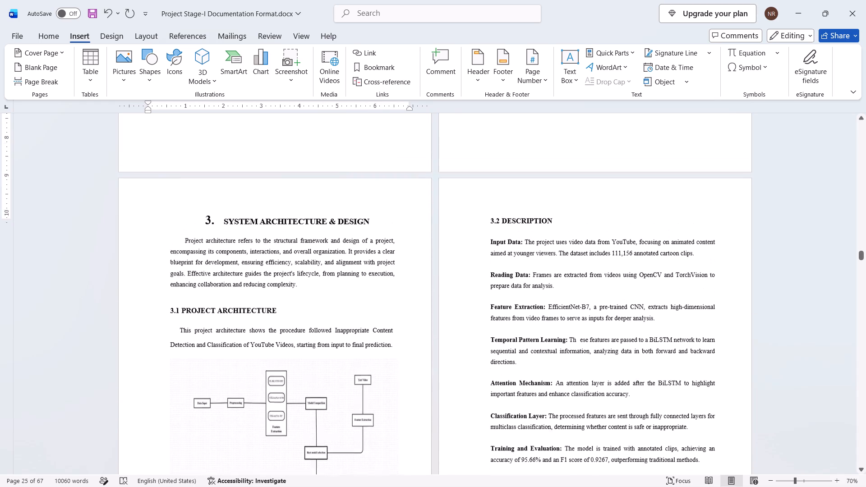
scroll(358, 387, "up", 10)
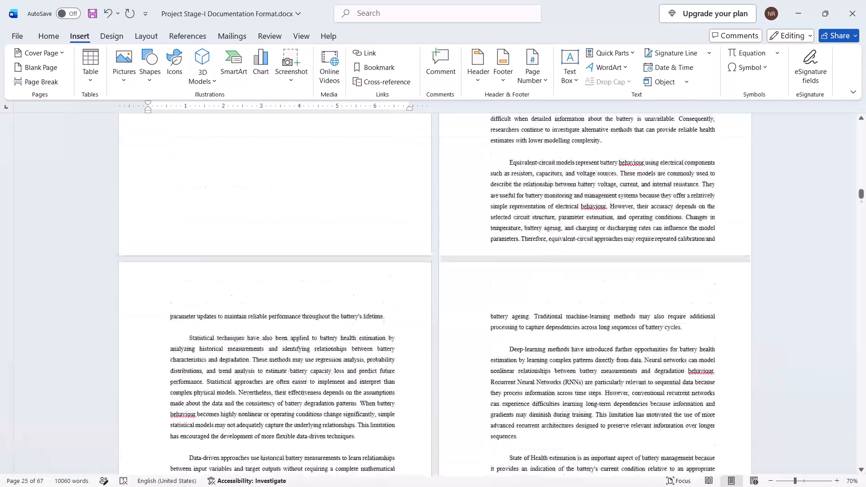
scroll(358, 387, "up", 2)
Apply the 1. 2. 3. format from the numbering library to the number of the 4.SYSTEM ARCHITECTURE & DESIGN title.
scroll(358, 387, "down", 14)
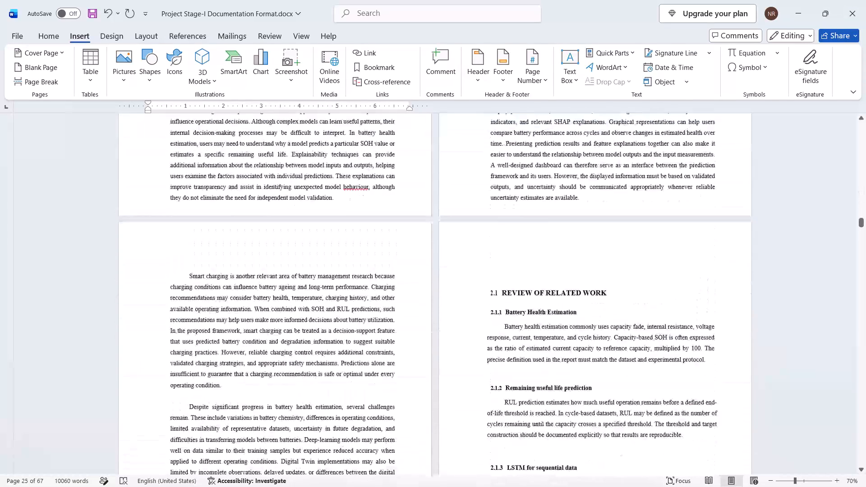
scroll(358, 387, "down", 5)
scroll(434, 349, "up", 2)
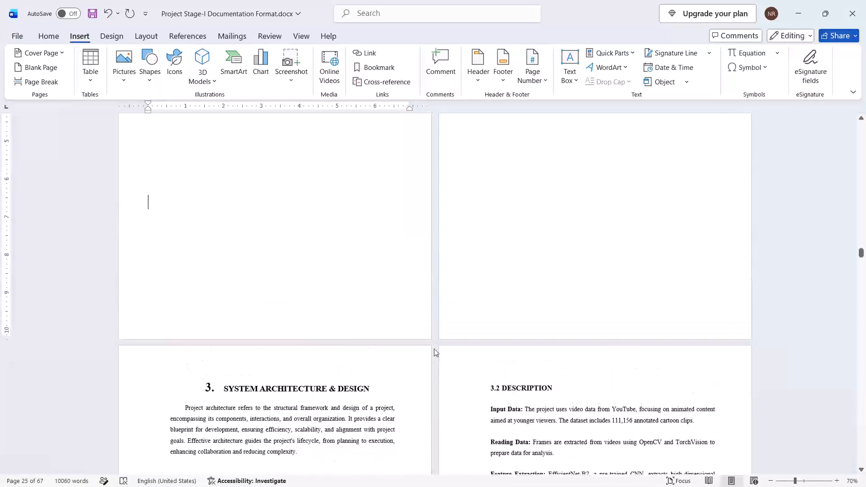
scroll(507, 237, "up", 1)
left_click(496, 158)
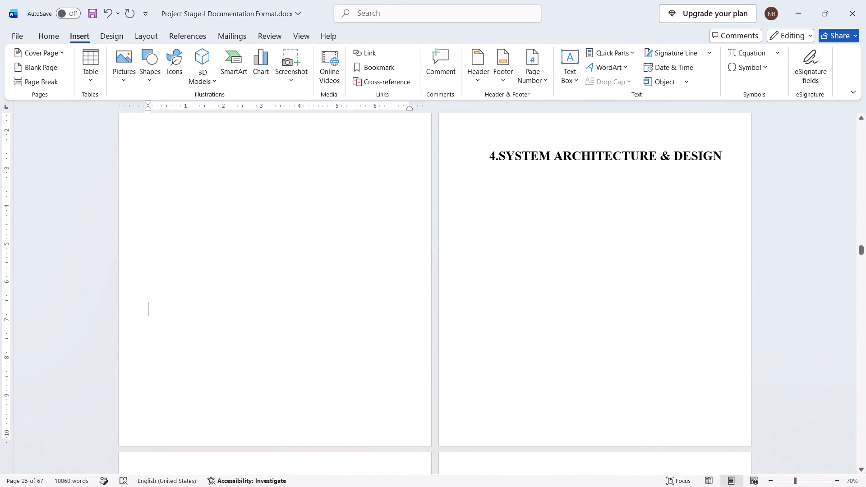
left_click(496, 158)
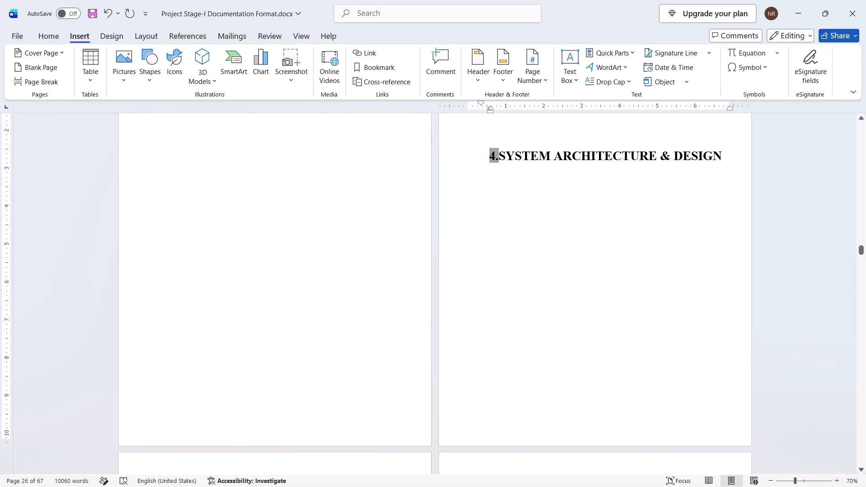
left_click(496, 158)
left_click(498, 159)
left_click(49, 37)
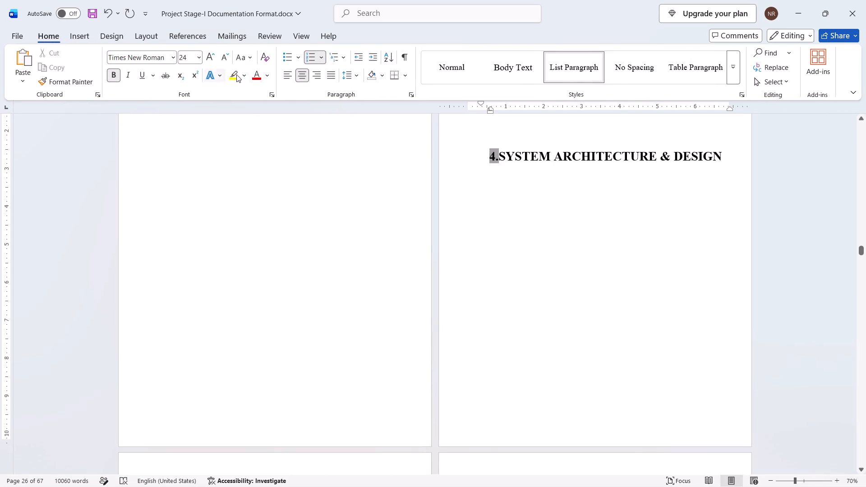
left_click(318, 55)
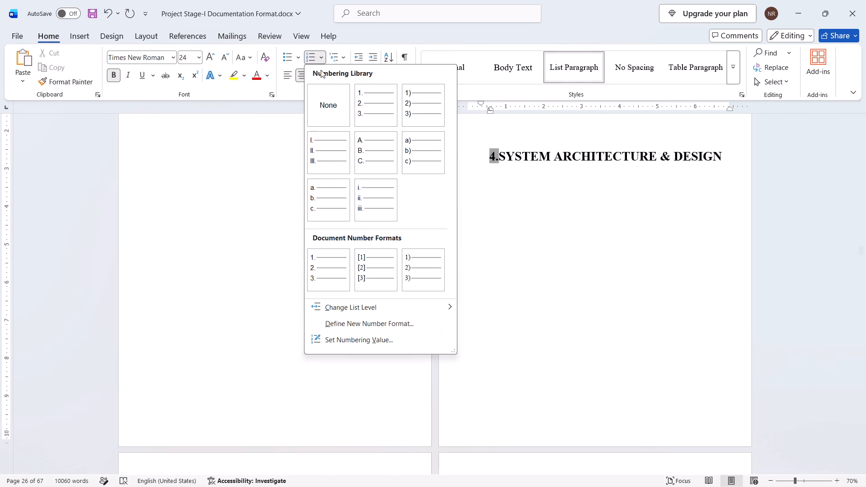
left_click(372, 113)
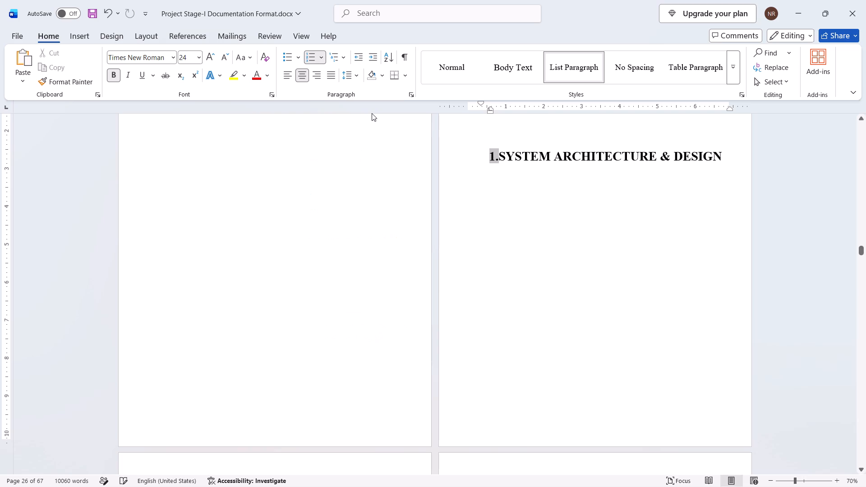
Remove the gap between "2." and the words LITERATURE REVIEW on the chapter 2 title page.
scroll(419, 169, "up", 8)
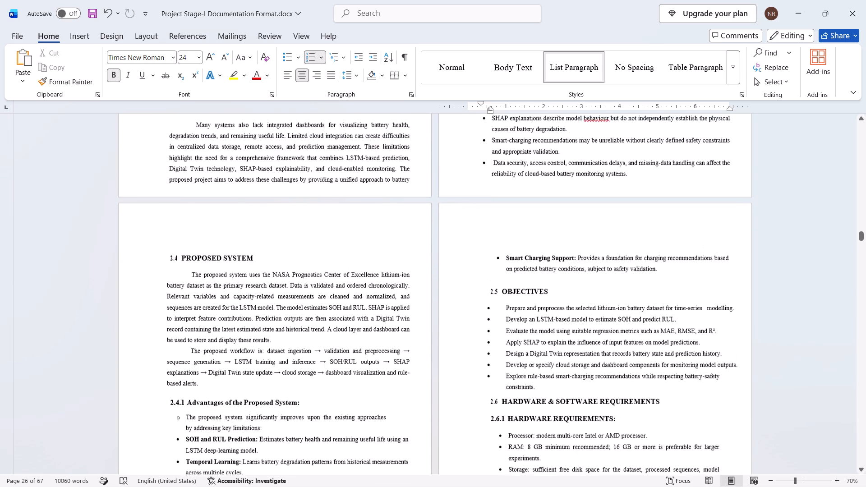
scroll(419, 182, "up", 8)
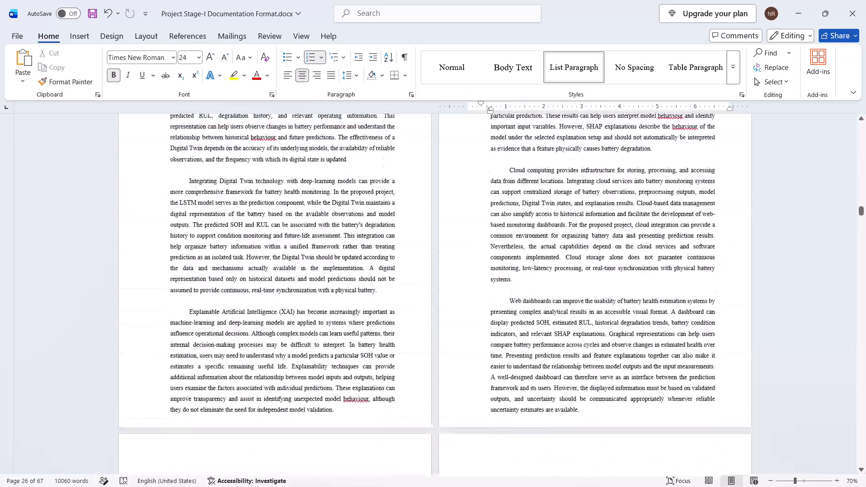
scroll(419, 182, "up", 1)
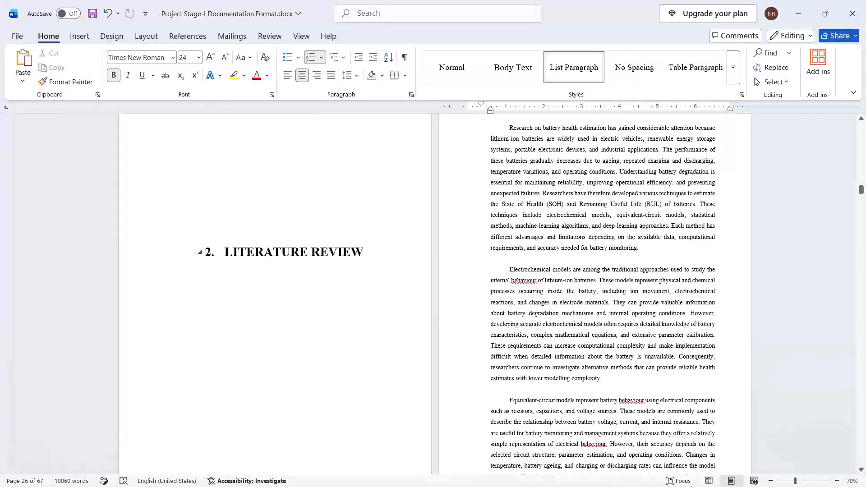
left_click(219, 253)
left_click(201, 252)
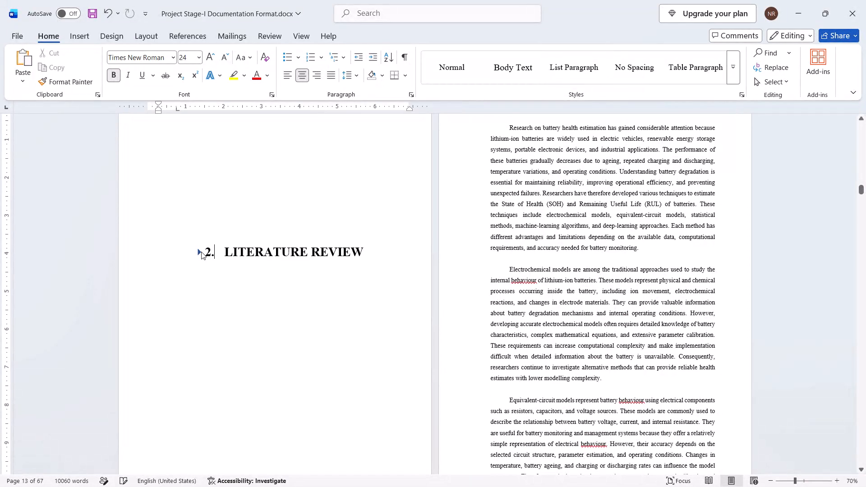
left_click(201, 252)
left_click(226, 255)
key("BackSpace")
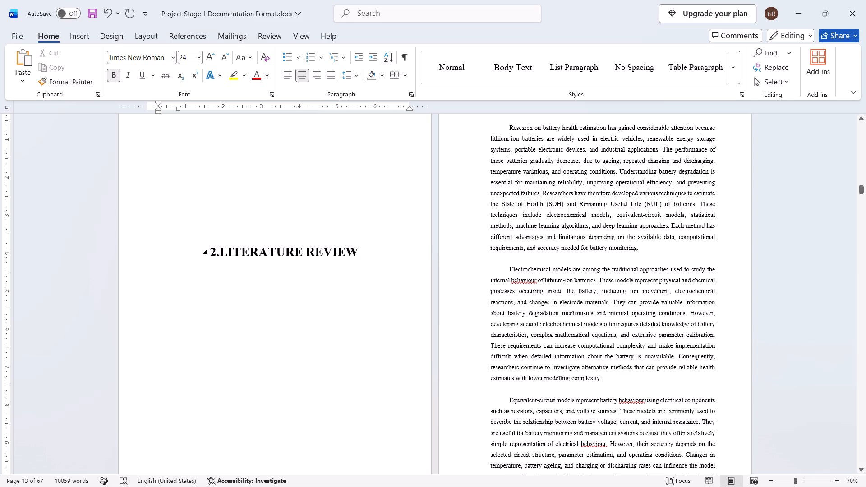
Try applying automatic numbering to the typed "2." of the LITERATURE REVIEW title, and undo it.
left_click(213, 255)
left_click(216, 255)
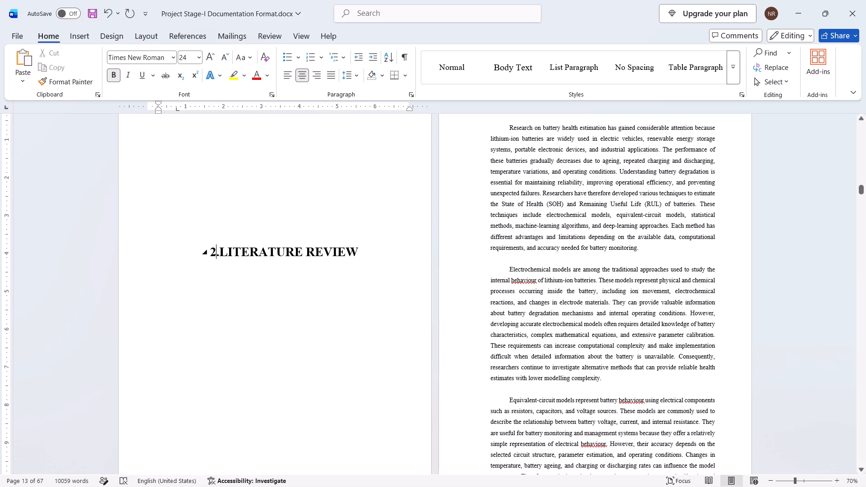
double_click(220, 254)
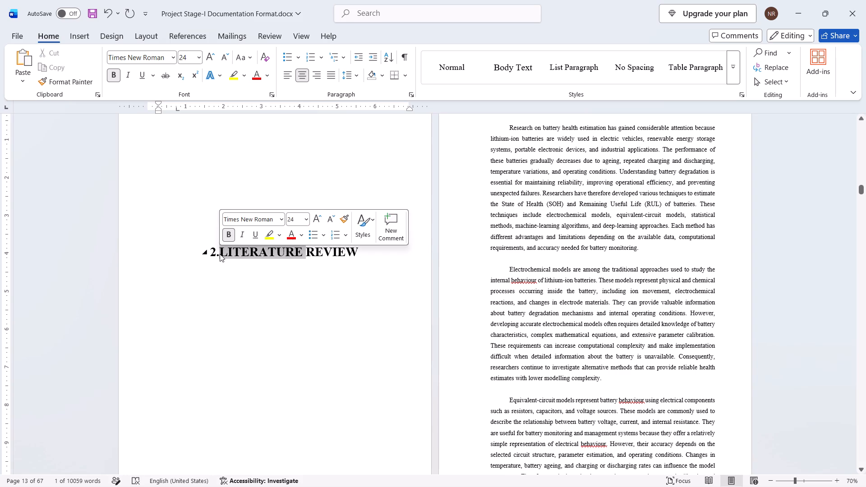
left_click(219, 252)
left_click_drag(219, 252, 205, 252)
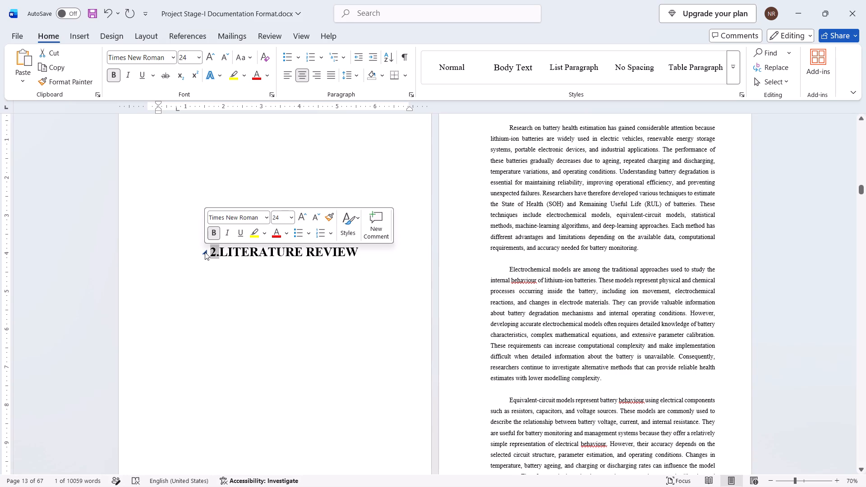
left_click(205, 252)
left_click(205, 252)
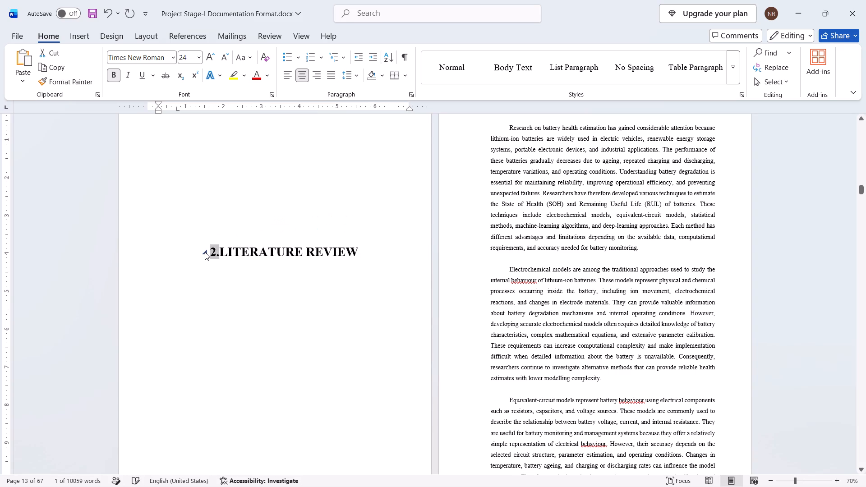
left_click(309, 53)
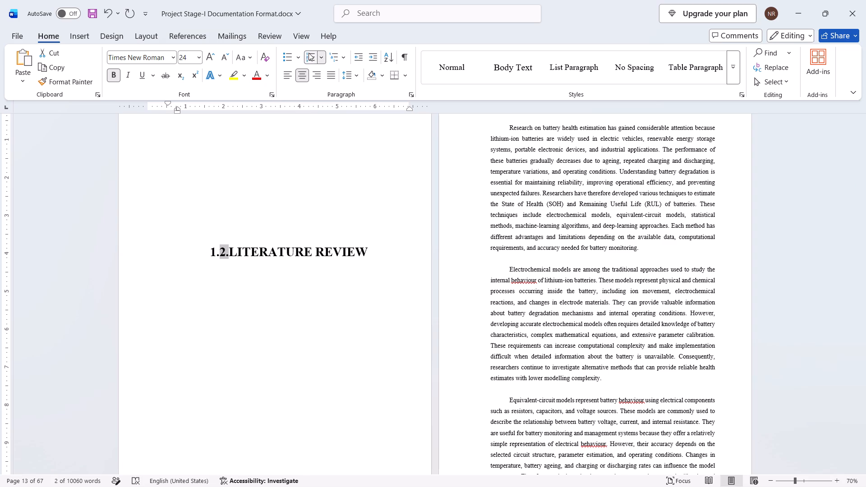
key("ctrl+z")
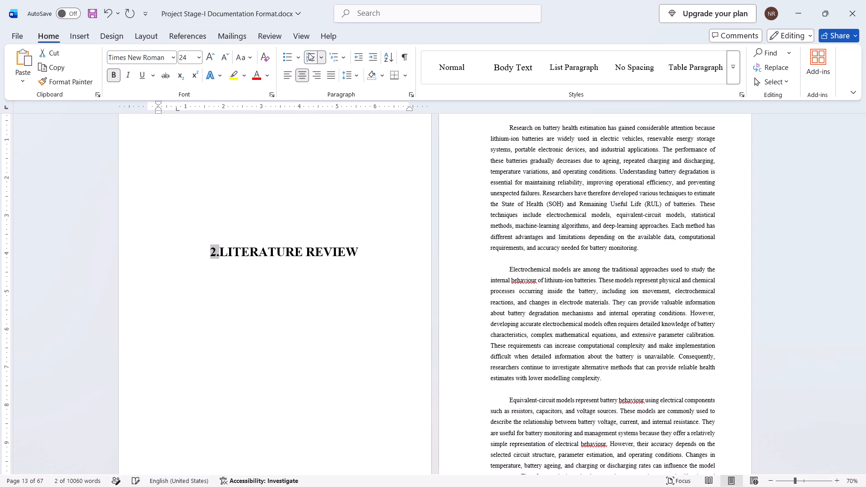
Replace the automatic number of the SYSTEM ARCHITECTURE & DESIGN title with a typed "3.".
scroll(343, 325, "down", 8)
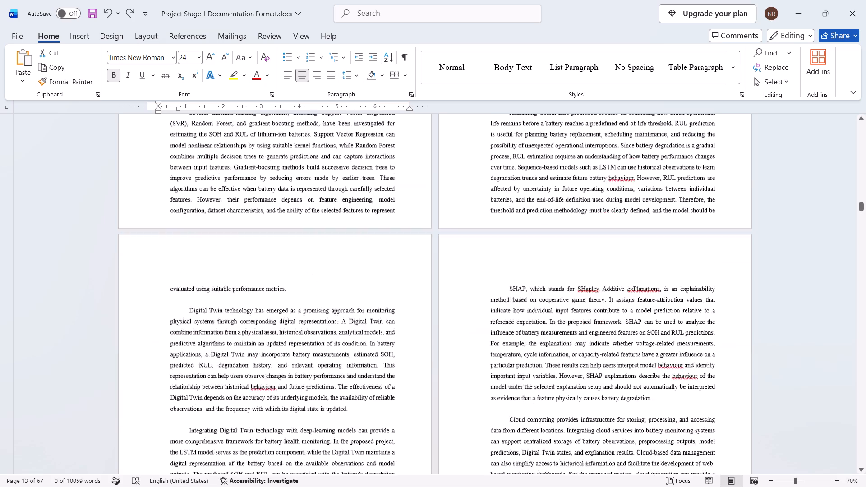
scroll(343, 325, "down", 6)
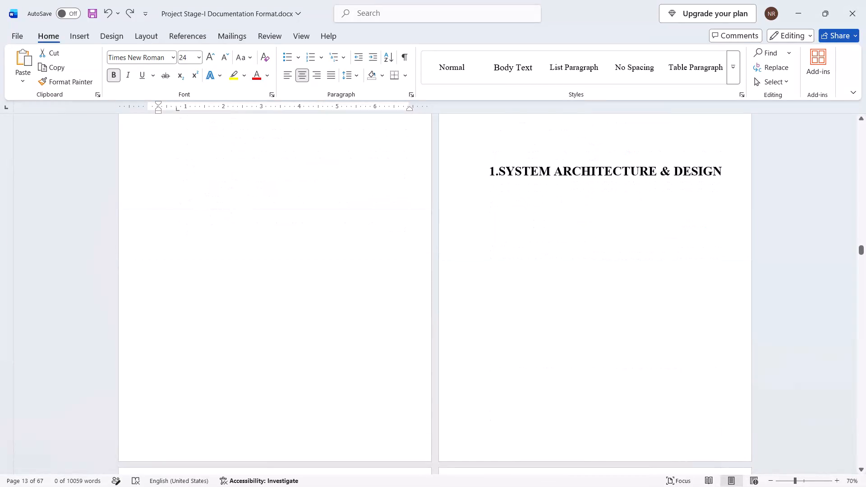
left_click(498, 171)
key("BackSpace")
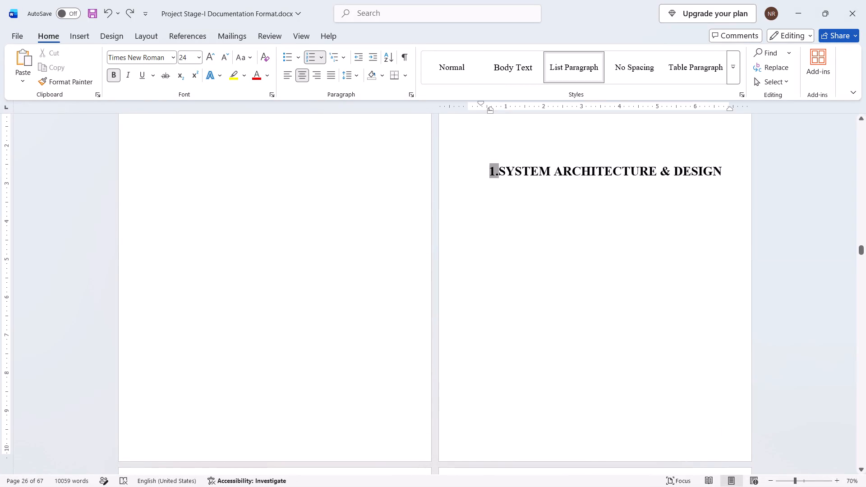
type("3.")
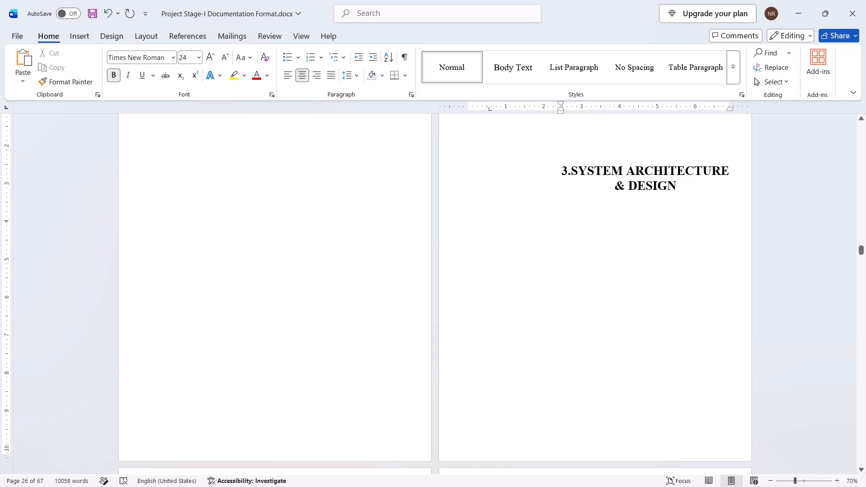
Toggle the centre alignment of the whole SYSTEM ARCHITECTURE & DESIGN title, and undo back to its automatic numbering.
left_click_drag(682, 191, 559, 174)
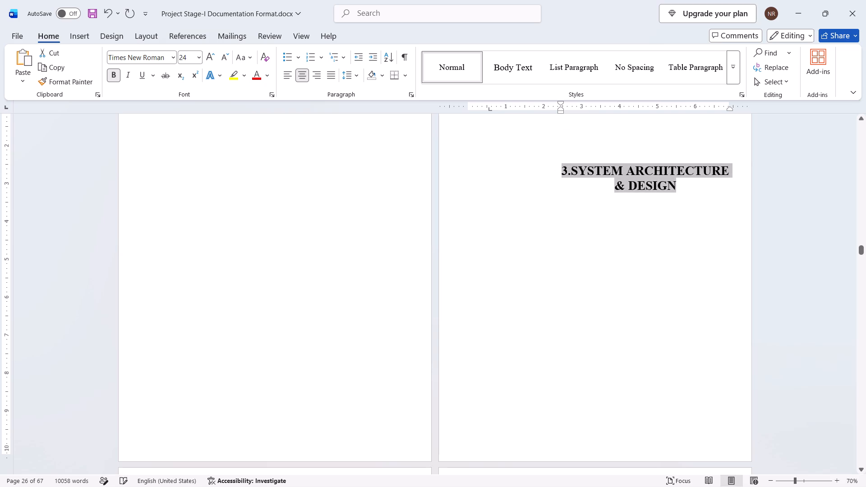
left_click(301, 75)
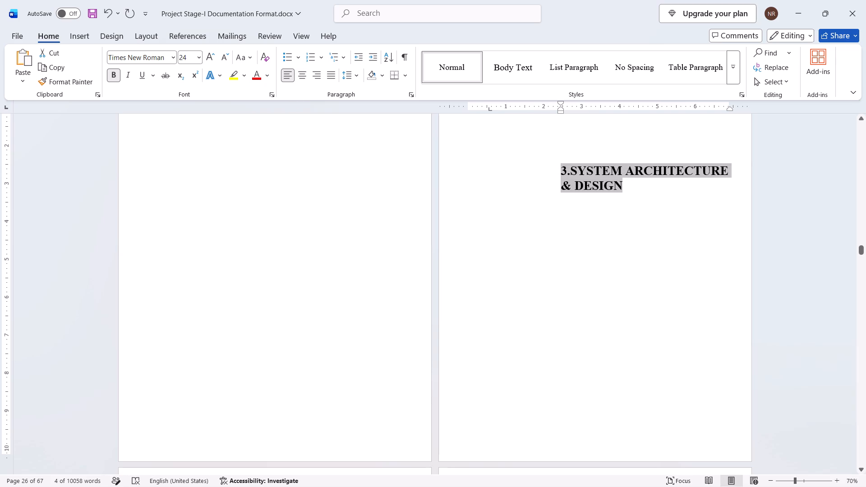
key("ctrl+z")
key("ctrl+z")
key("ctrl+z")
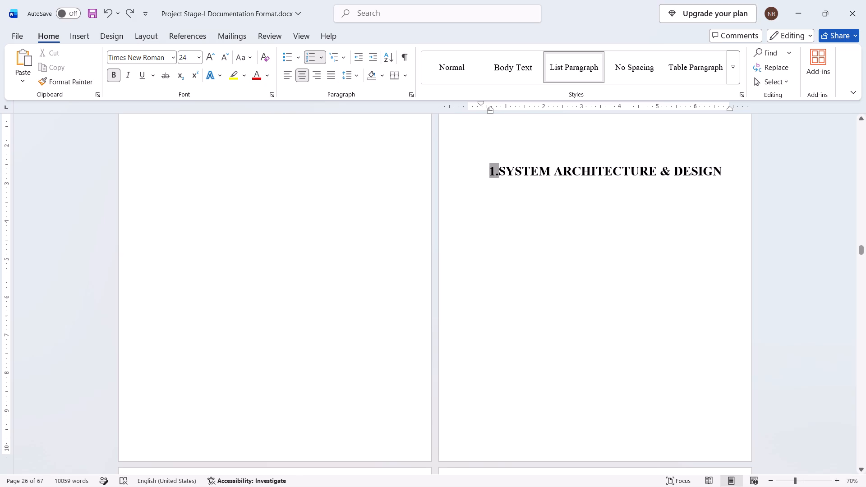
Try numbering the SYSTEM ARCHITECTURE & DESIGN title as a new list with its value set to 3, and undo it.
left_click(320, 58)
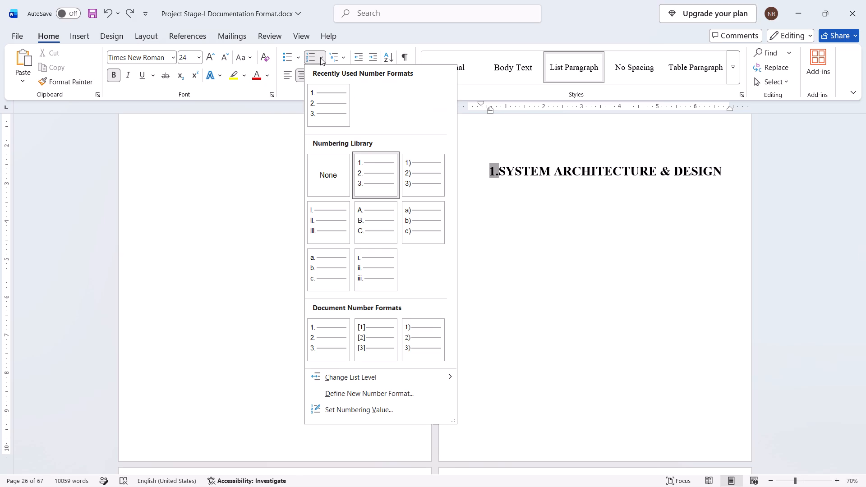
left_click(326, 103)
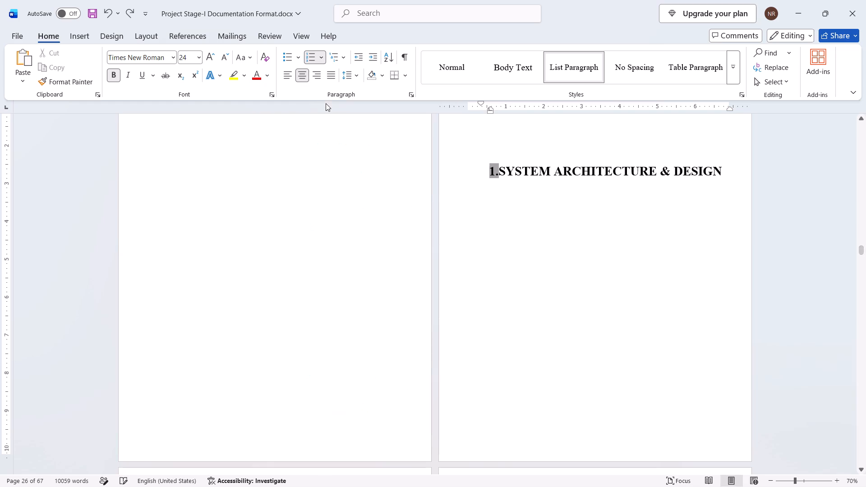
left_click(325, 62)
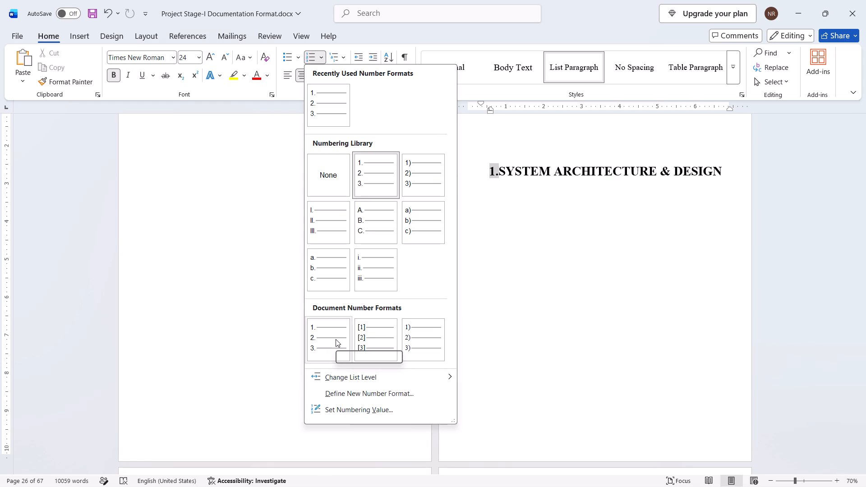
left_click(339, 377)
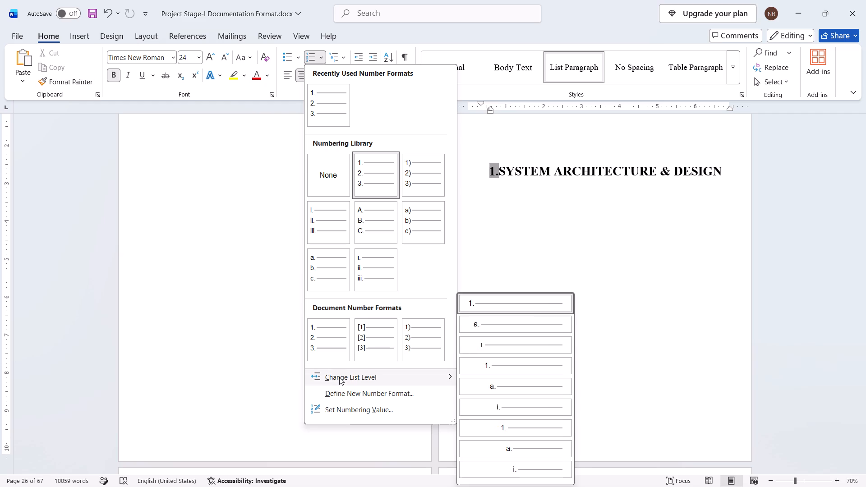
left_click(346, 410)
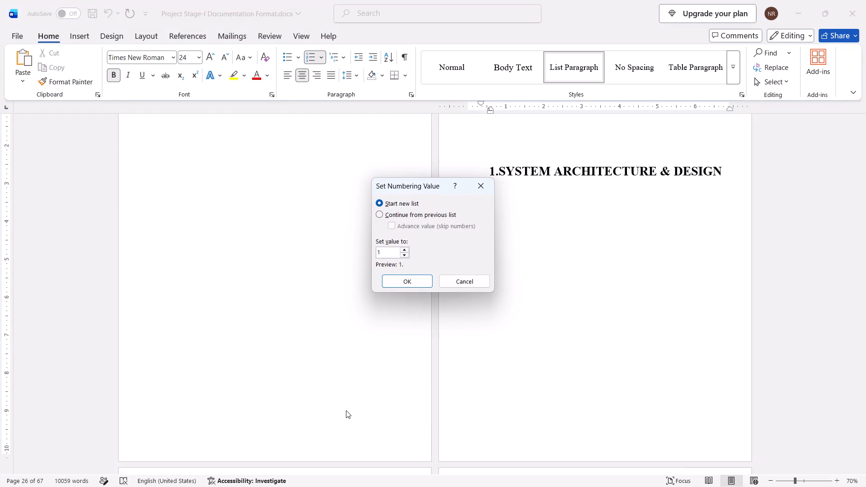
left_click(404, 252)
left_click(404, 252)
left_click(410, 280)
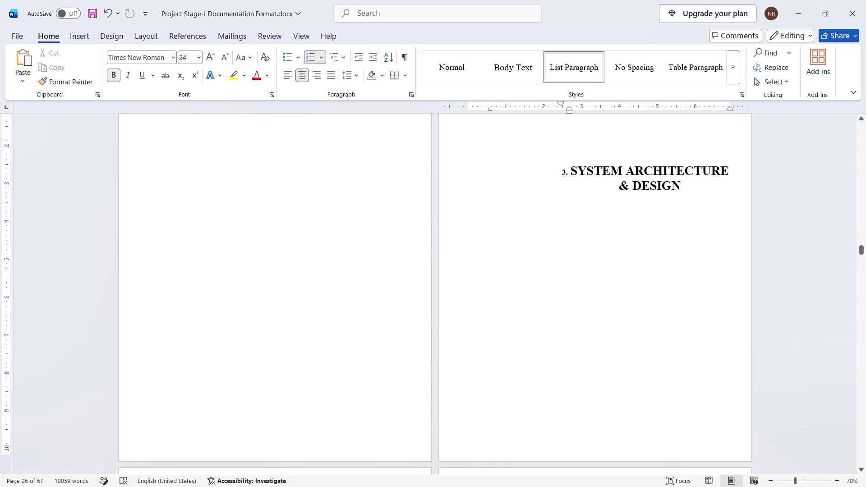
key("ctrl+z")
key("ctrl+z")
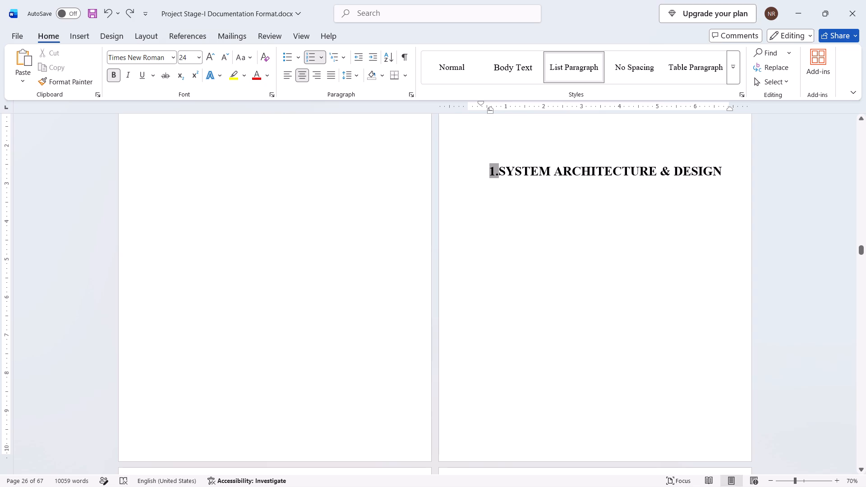
Undo the recent numbering edits to the SYSTEM ARCHITECTURE & DESIGN and LITERATURE REVIEW titles, back to the edit on the blank page after SOFTWARE REQUIREMENTS.
key("ctrl+z")
key("ctrl+z")
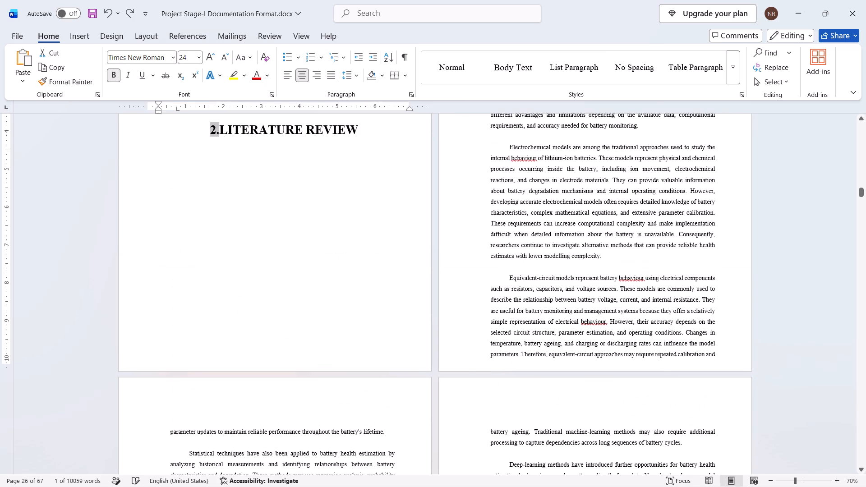
key("ctrl+z")
key("ctrl+z")
key("ctrl+z")
key("ctrl+z")
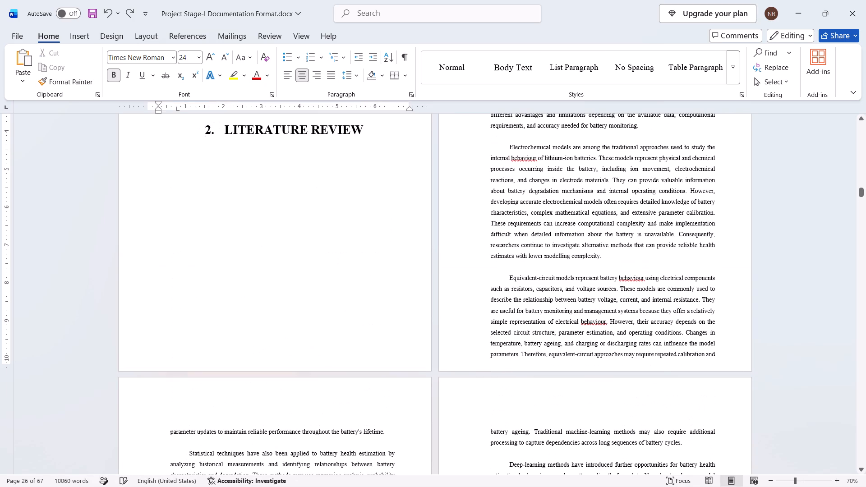
key("ctrl+z")
key("ctrl+z")
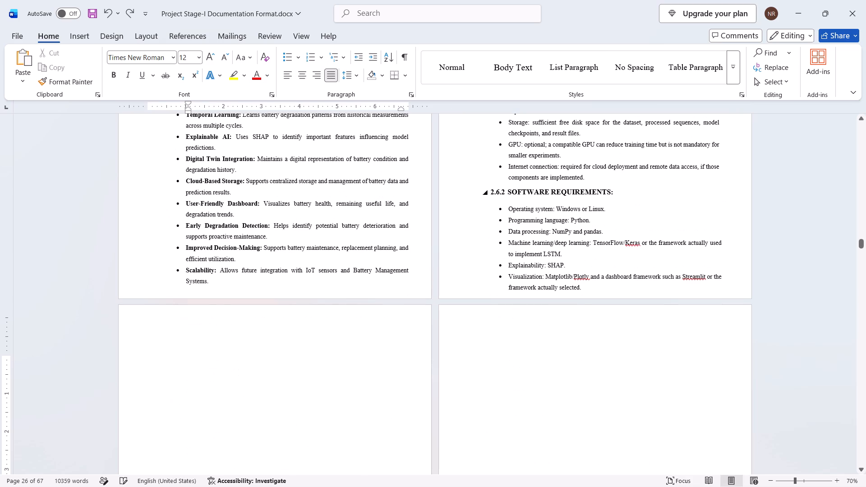
Remove the blank page before the 4.SYSTEM ARCHITECTURE & DESIGN title page by deleting its empty paragraphs.
scroll(552, 244, "down", 2)
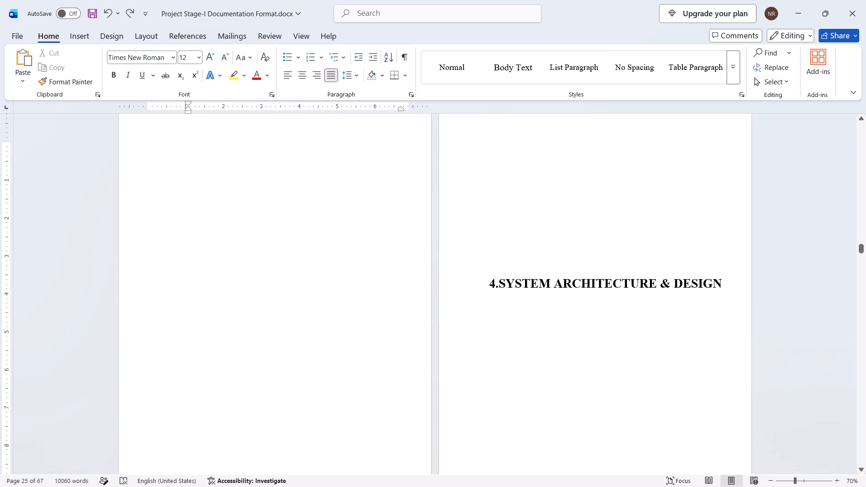
scroll(552, 244, "up", 1)
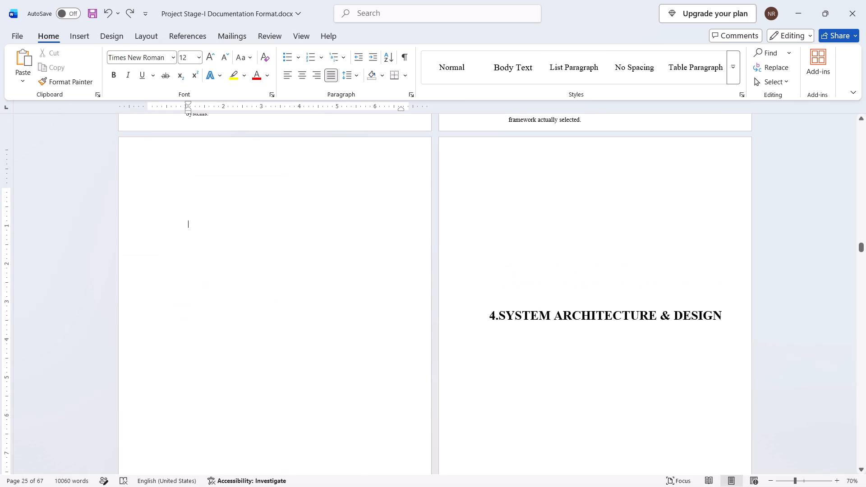
scroll(447, 294, "down", 2)
left_click(330, 348)
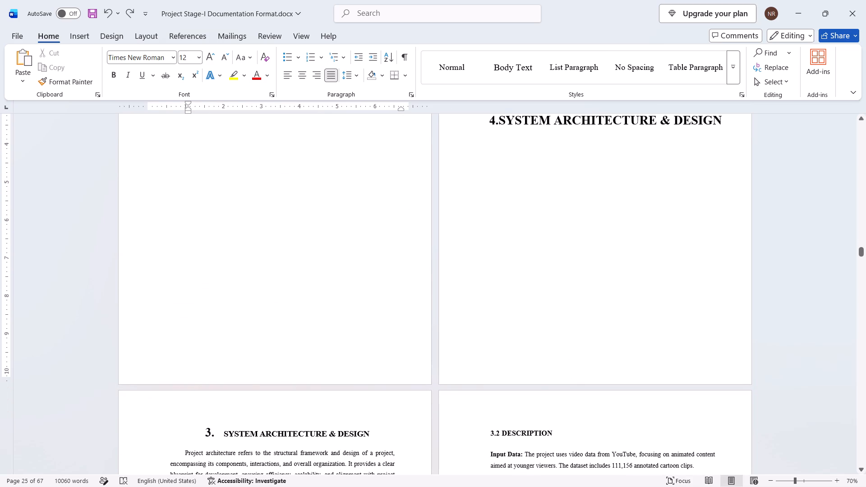
key("BackSpace")
key("BackSpace")
key("BackSpace")
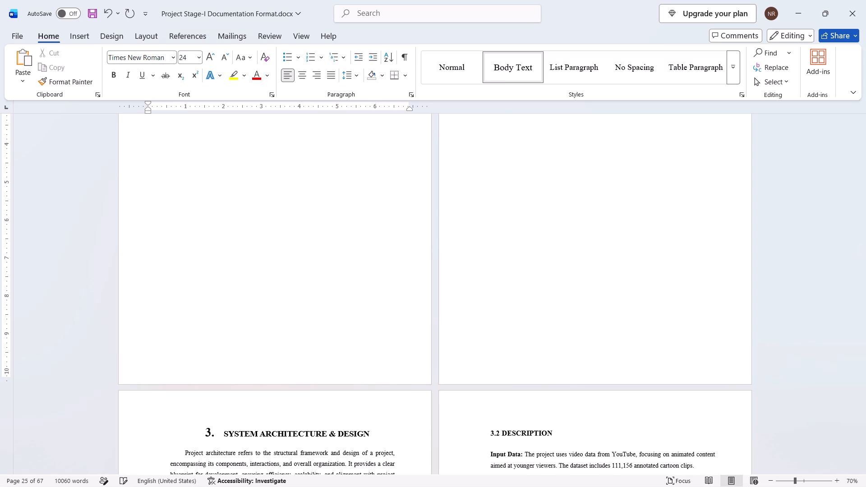
key("BackSpace")
key("BackSpace")
key("BackSpace")
key("BackSpace")
key("BackSpace")
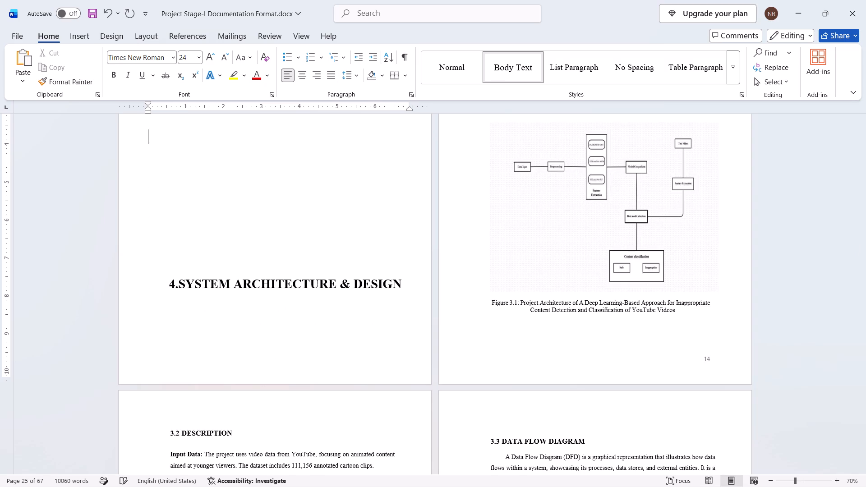
Delete the remaining empty lines above the 4.SYSTEM ARCHITECTURE & DESIGN title, keeping the final period of the SOFTWARE REQUIREMENTS list.
scroll(330, 348, "up", 2)
key("BackSpace")
key("BackSpace")
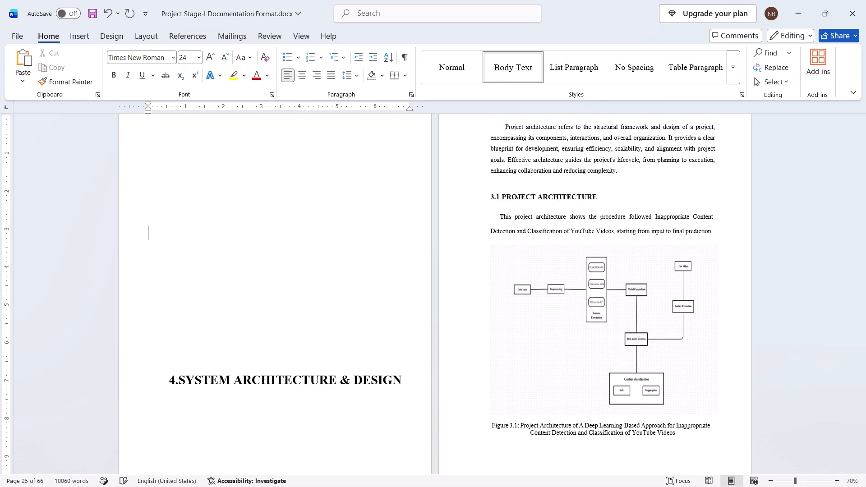
key("BackSpace")
key("BackSpace")
key("BackSpace")
key("BackSpace")
key("BackSpace")
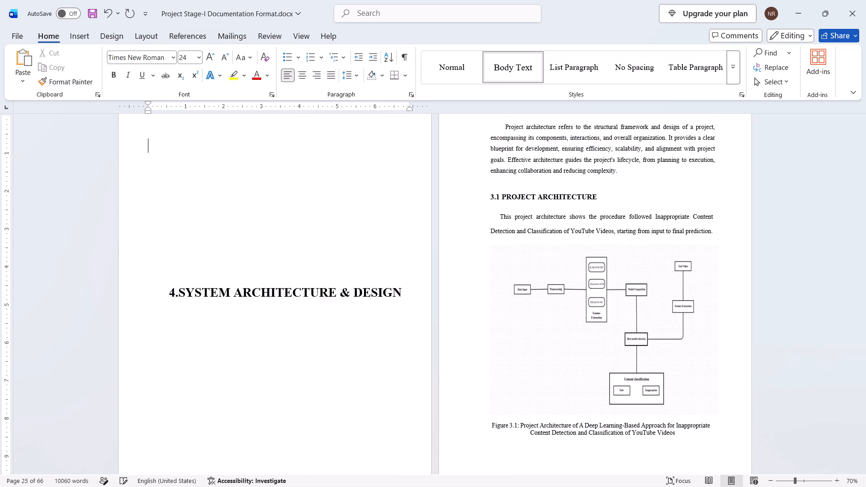
key("BackSpace")
scroll(330, 348, "up", 1)
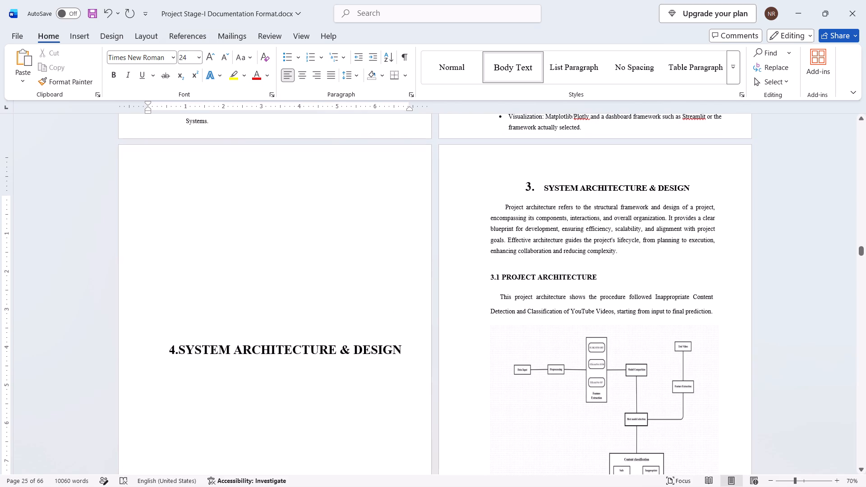
key("BackSpace")
key("BackSpace")
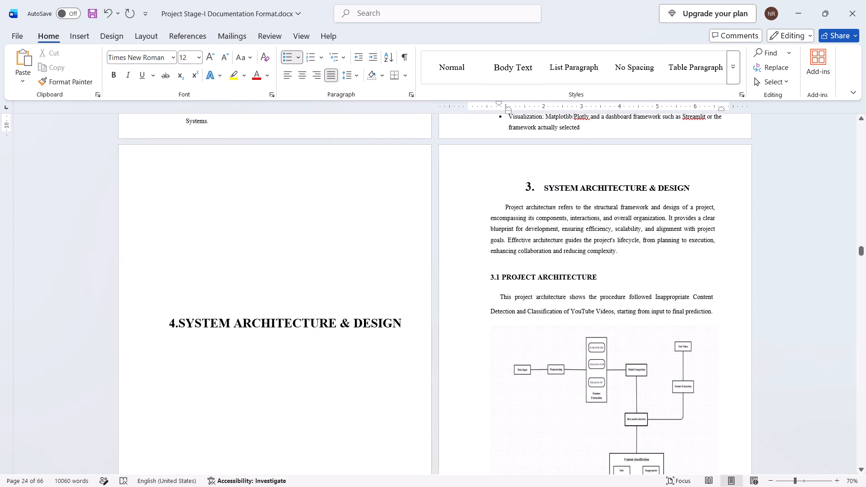
key("ctrl+z")
scroll(367, 380, "down", 1)
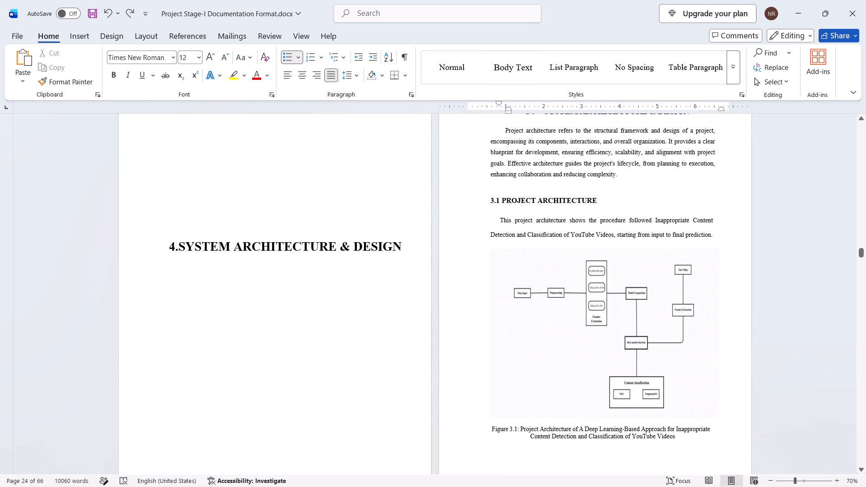